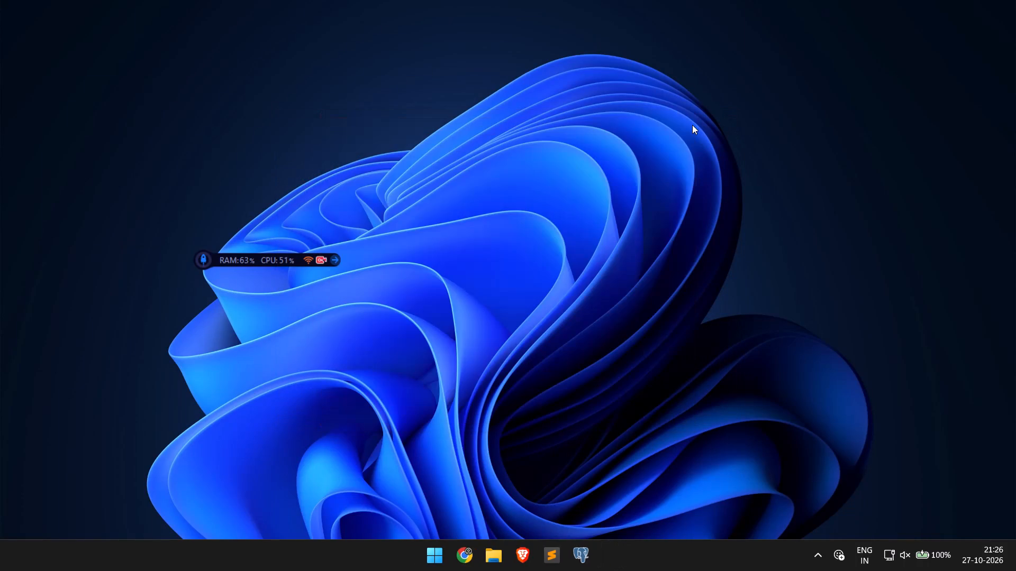
Launch PowerPoint with the business_plan.pptx presentation and go to slide 2, "1. The Overview".
left_click(428, 554)
key("p")
key("Return")
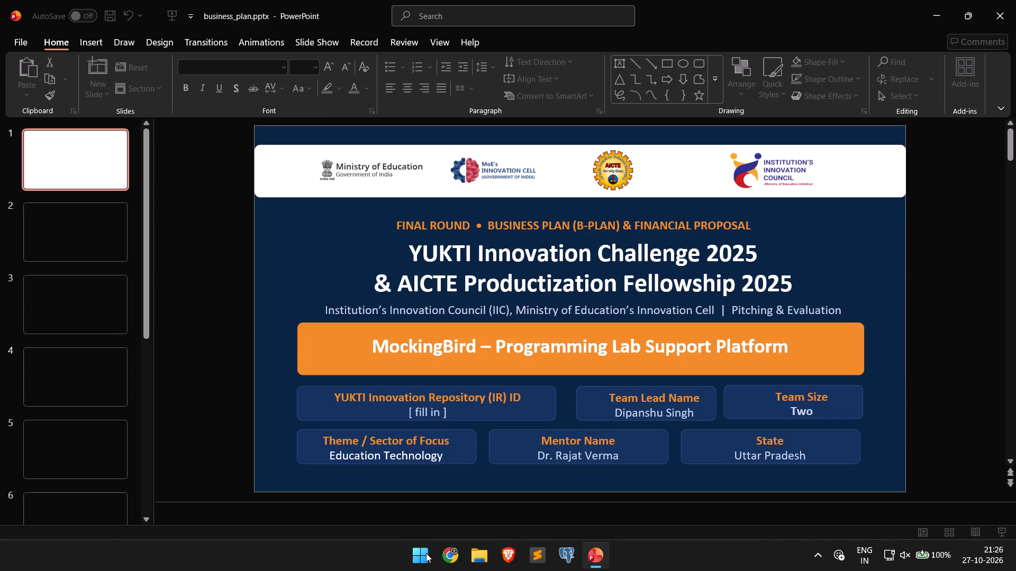
key("Down")
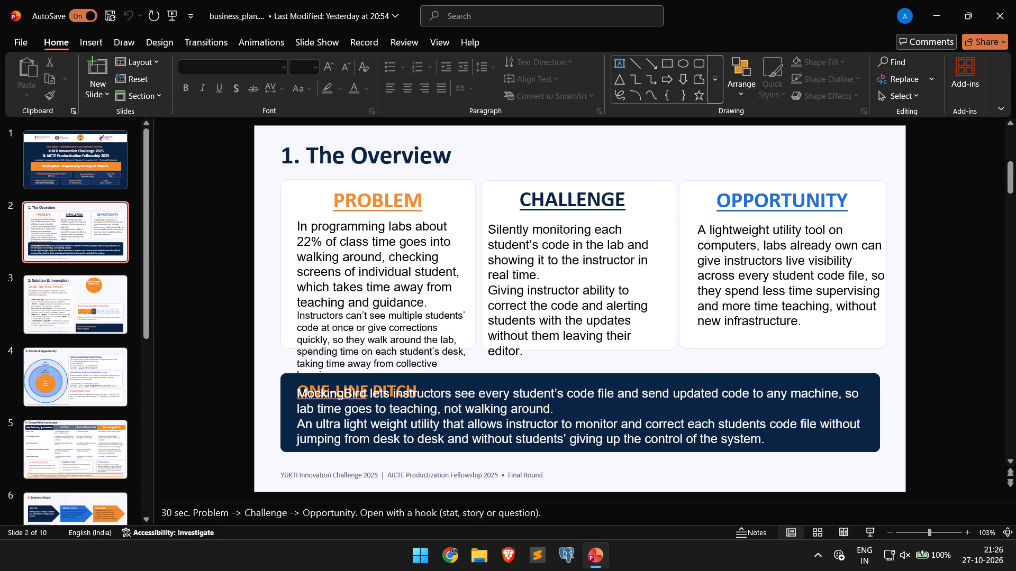
Copy all the body text under the PROBLEM heading on slide 2.
left_click(309, 227)
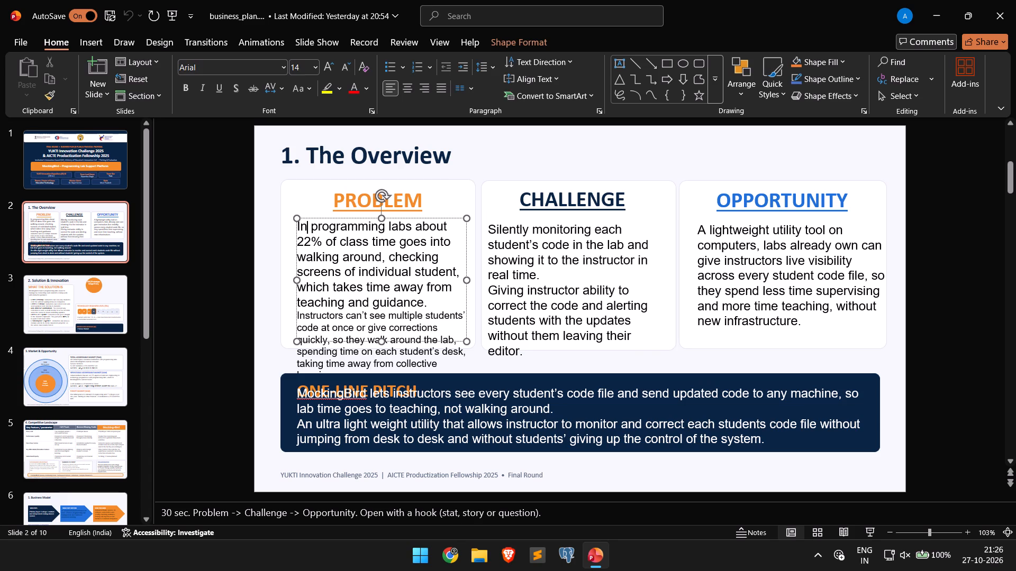
key("ctrl+a")
key("ctrl+c")
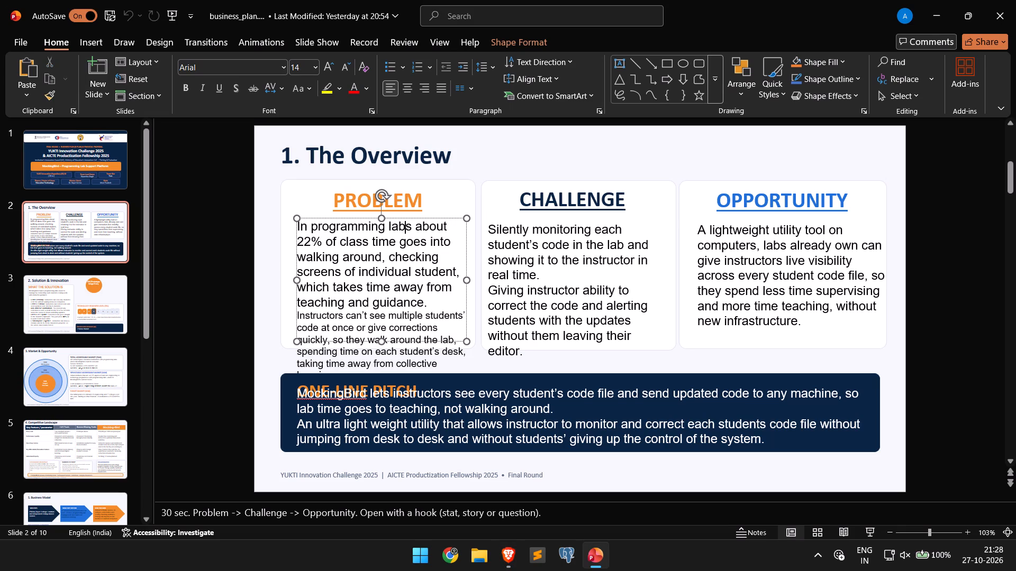
left_click_drag(302, 230, 432, 392)
key("ctrl+v")
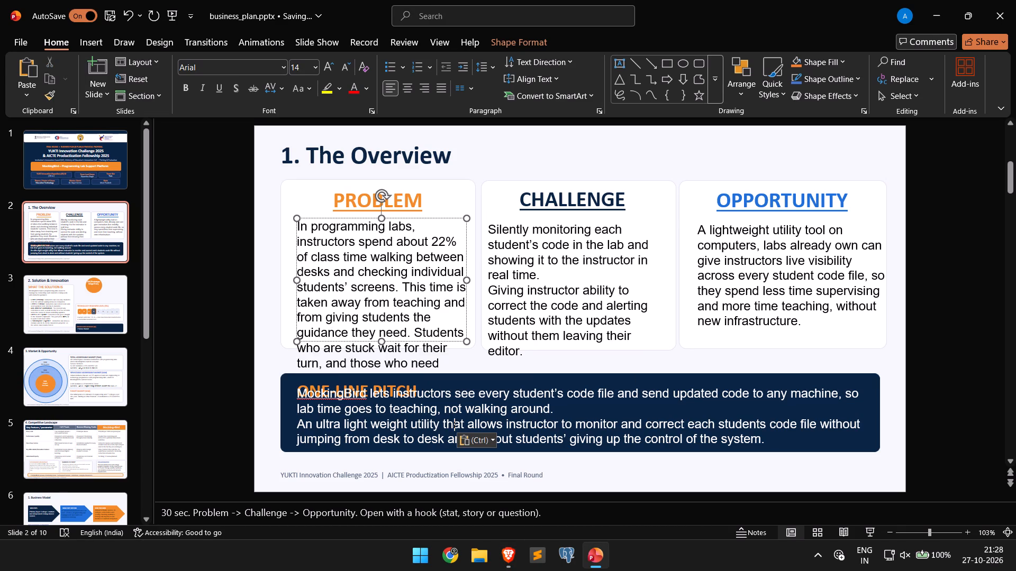
Set the font size of the entire PROBLEM body text to 10.5.
left_click(301, 227)
key("ctrl+a")
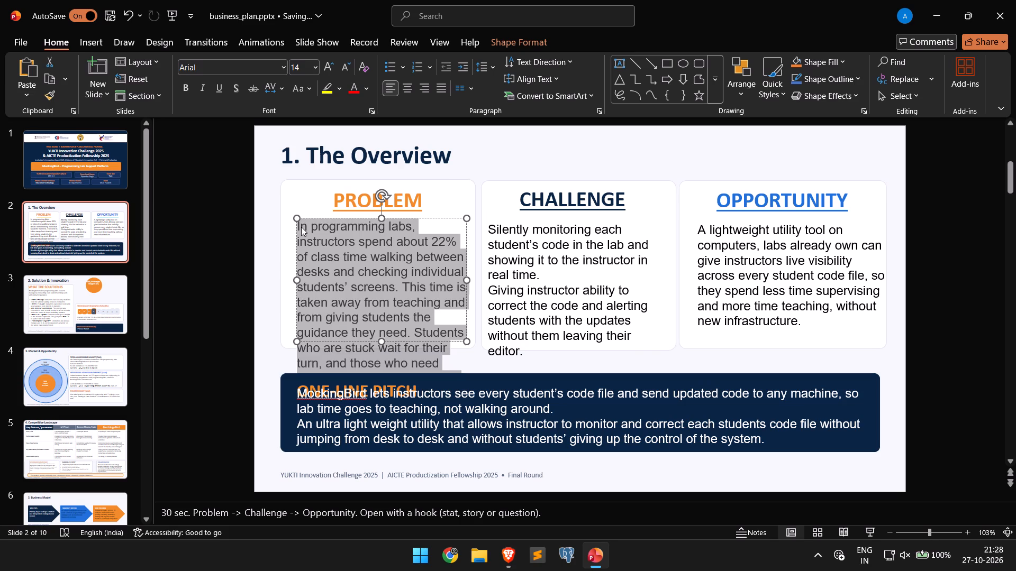
right_click(314, 227)
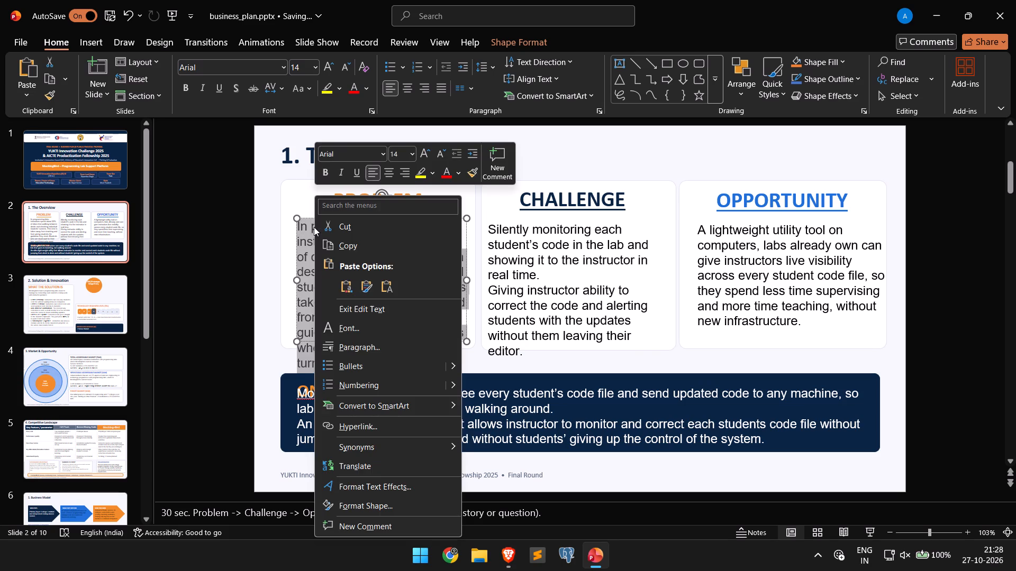
left_click(415, 158)
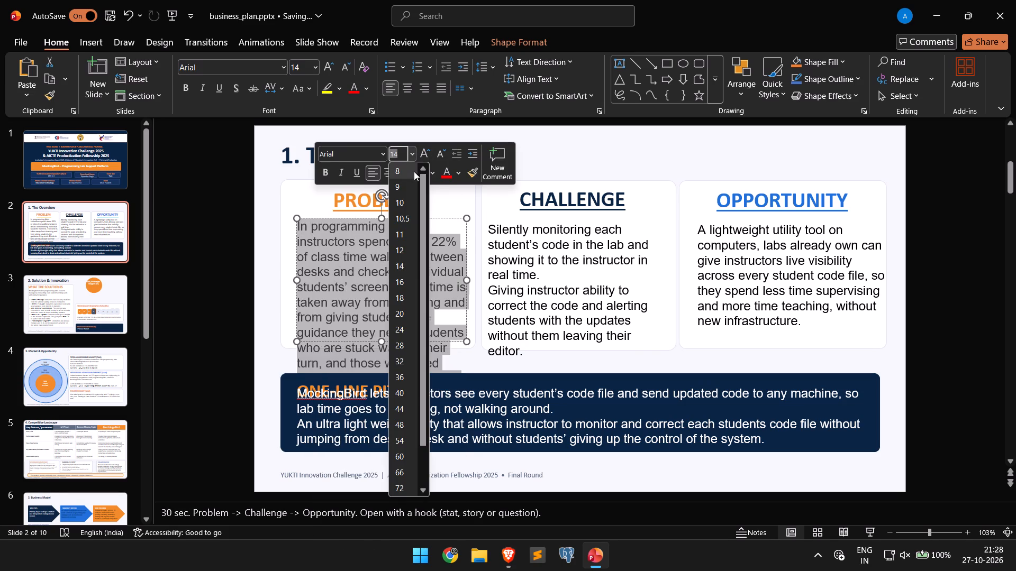
left_click(409, 217)
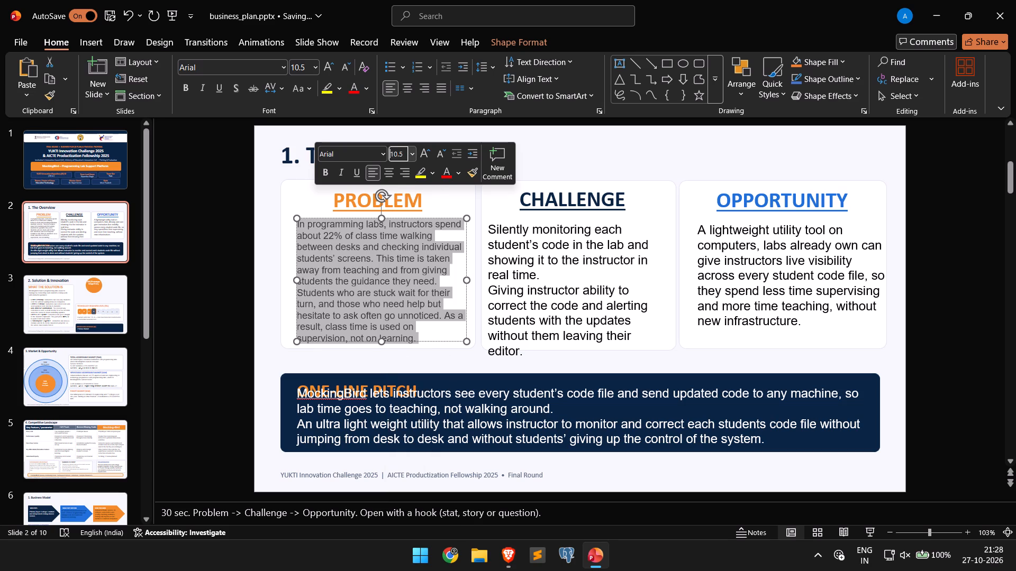
Extend the PROBLEM card's bottom edge down to just above the dark one-line pitch banner.
left_click(437, 346)
left_click_drag(378, 349, 378, 358)
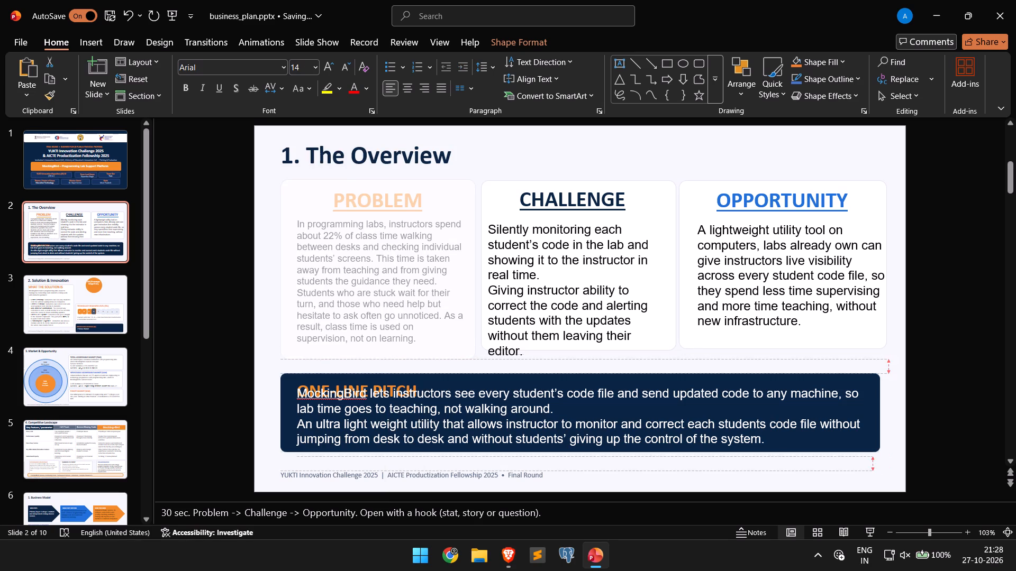
left_click_drag(378, 358, 376, 366)
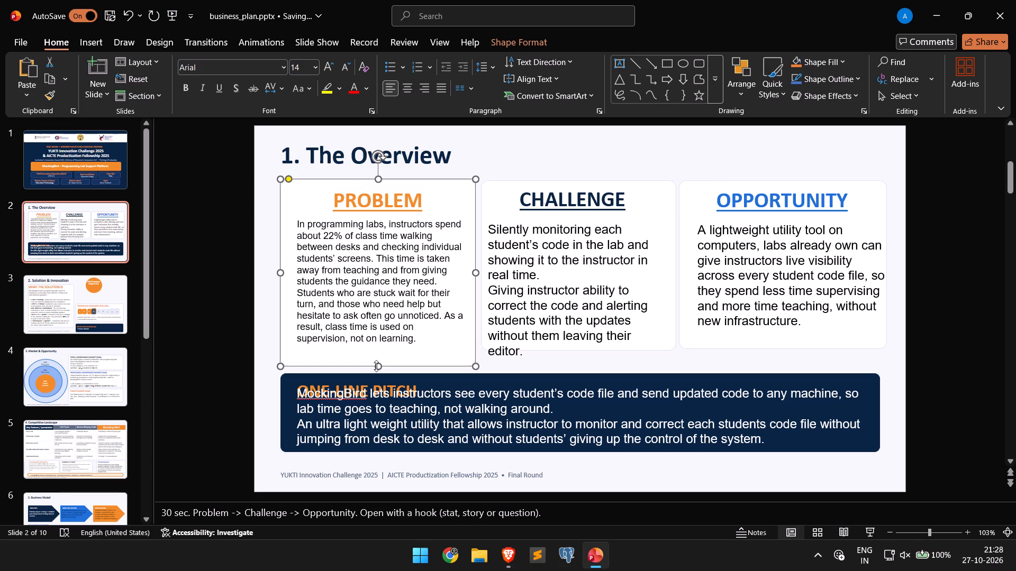
Extend the CHALLENGE card's bottom edge down to align with the bottom of the PROBLEM card.
left_click(570, 344)
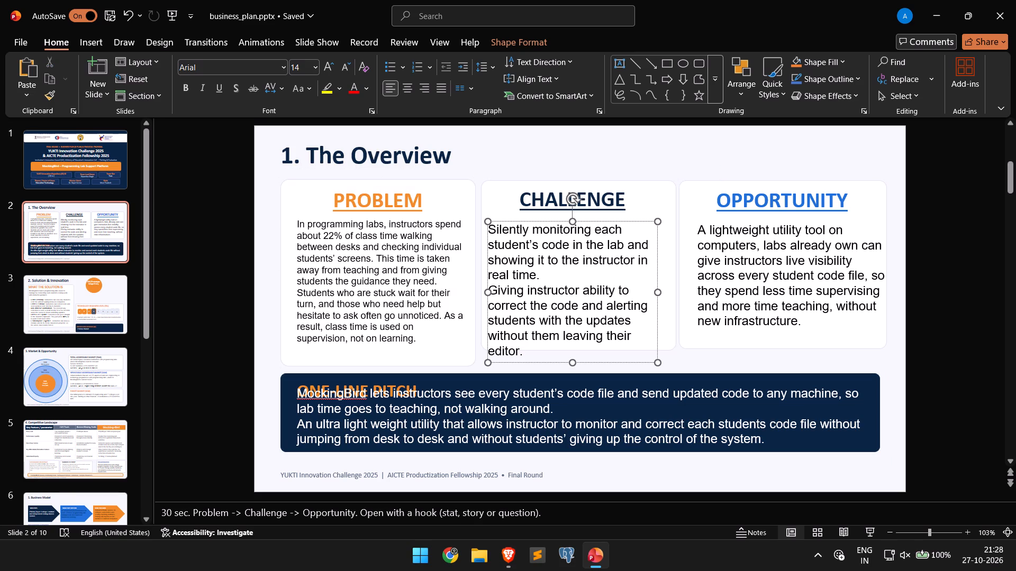
left_click(668, 325)
left_click_drag(579, 351, 575, 365)
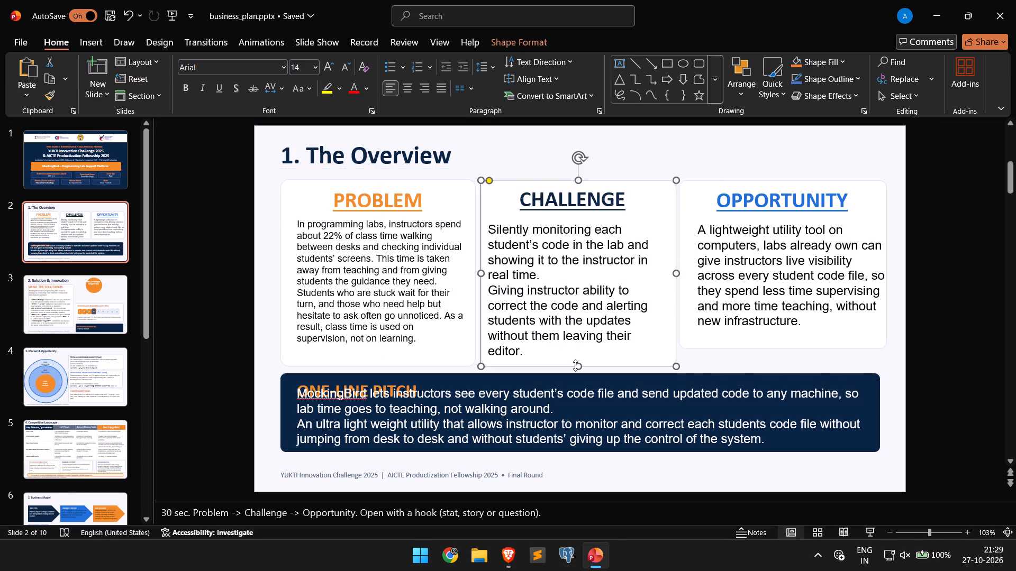
Extend the OPPORTUNITY card's bottom edge to just above the pitch banner and pull in its left edge to leave a gap beside CHALLENGE.
left_click(773, 330)
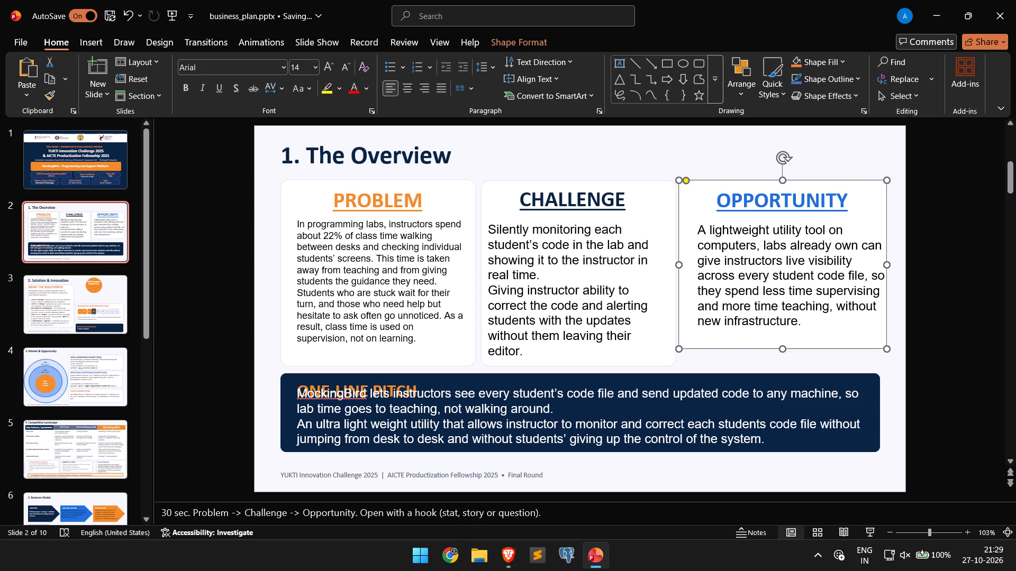
left_click_drag(781, 347, 781, 352)
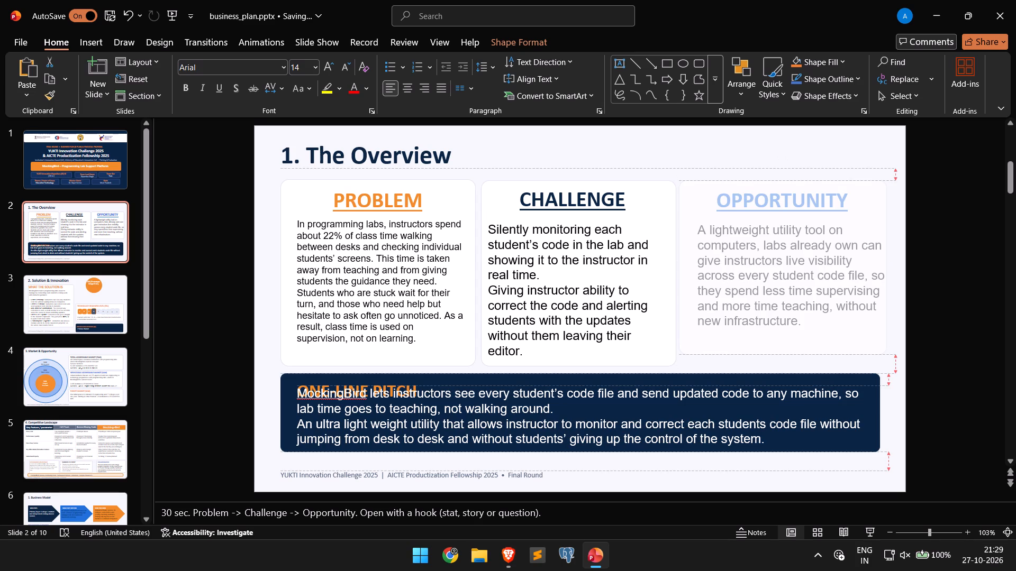
left_click_drag(781, 352, 780, 363)
left_click(682, 271)
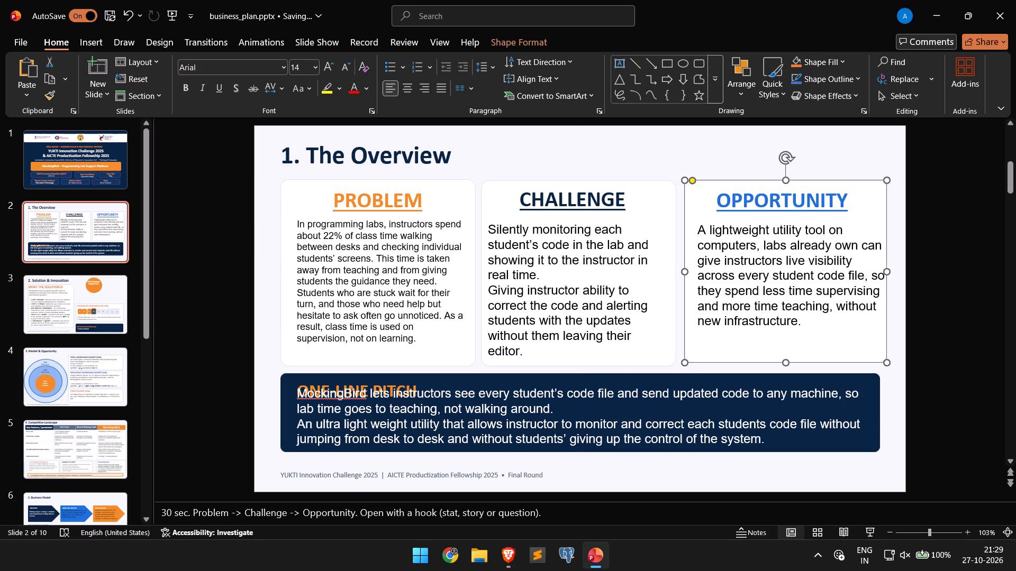
left_click(959, 261)
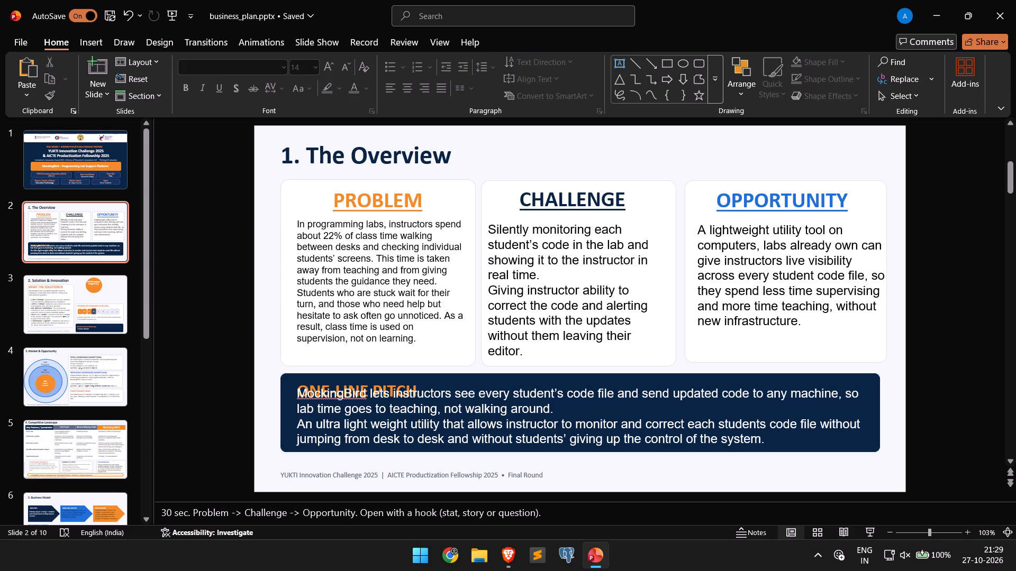
Delete the second sentence of the PROBLEM text, "This time is taken away from teaching and from giving students the guidance they need.".
left_click_drag(377, 259, 438, 280)
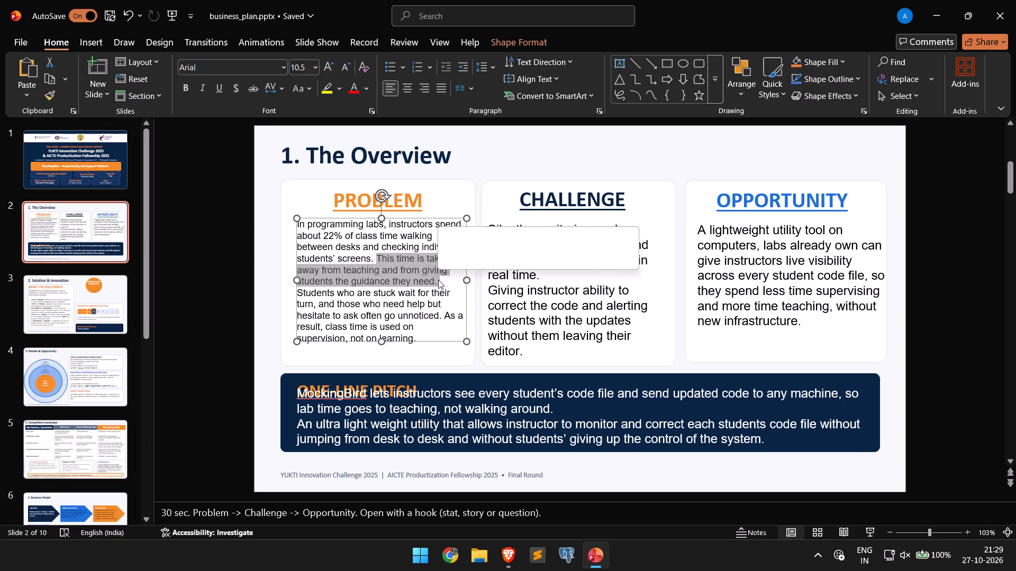
key("BackSpace")
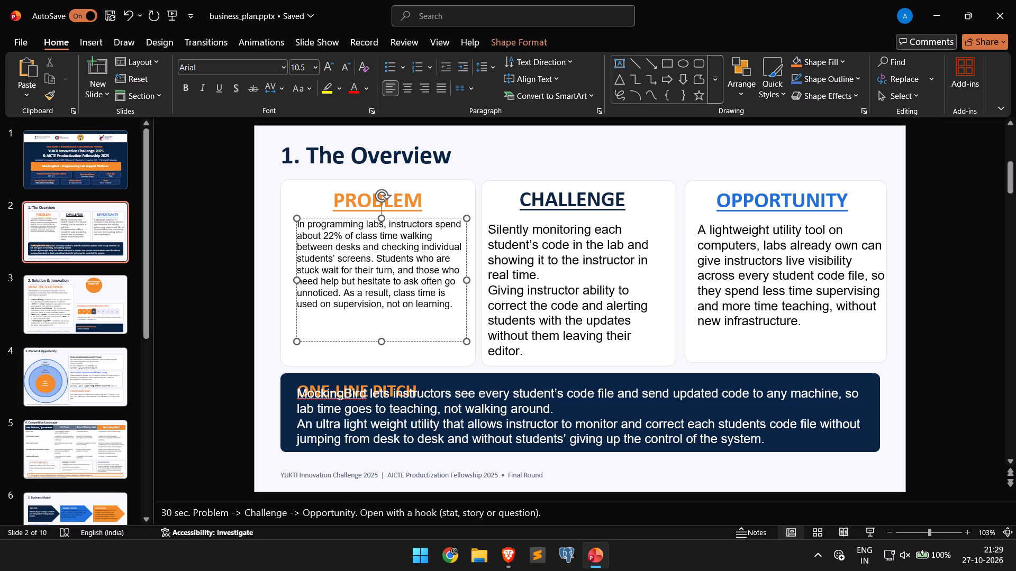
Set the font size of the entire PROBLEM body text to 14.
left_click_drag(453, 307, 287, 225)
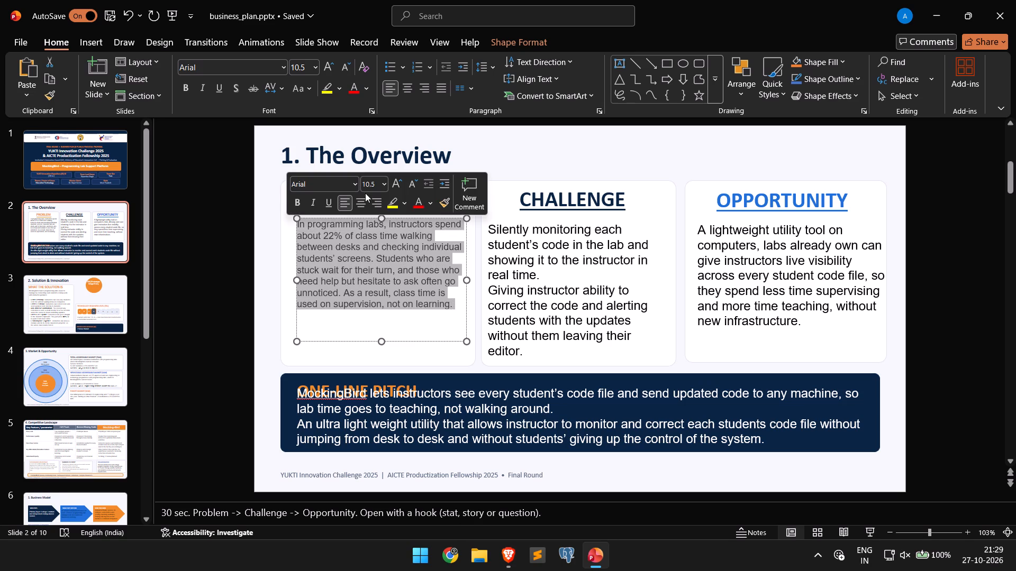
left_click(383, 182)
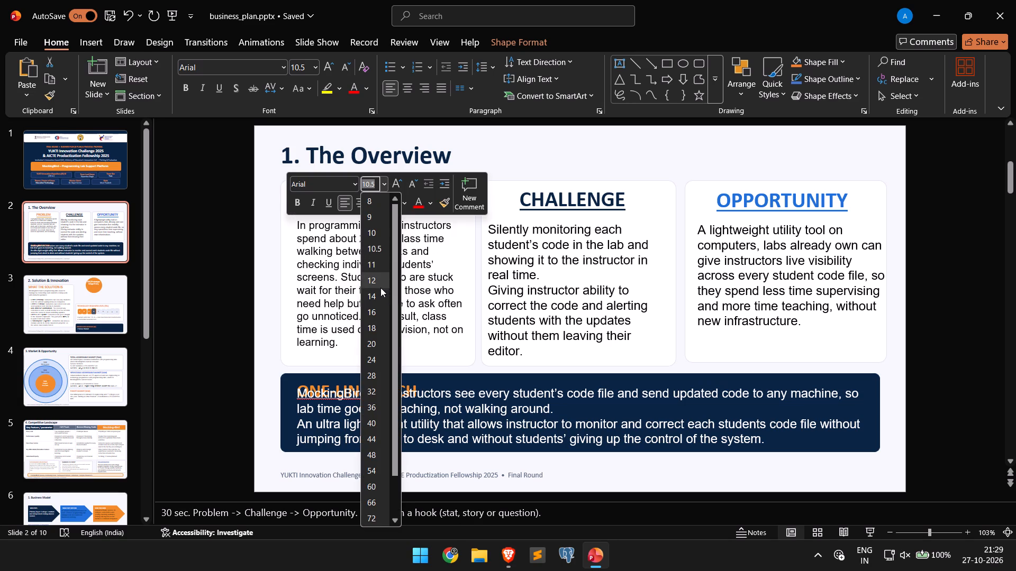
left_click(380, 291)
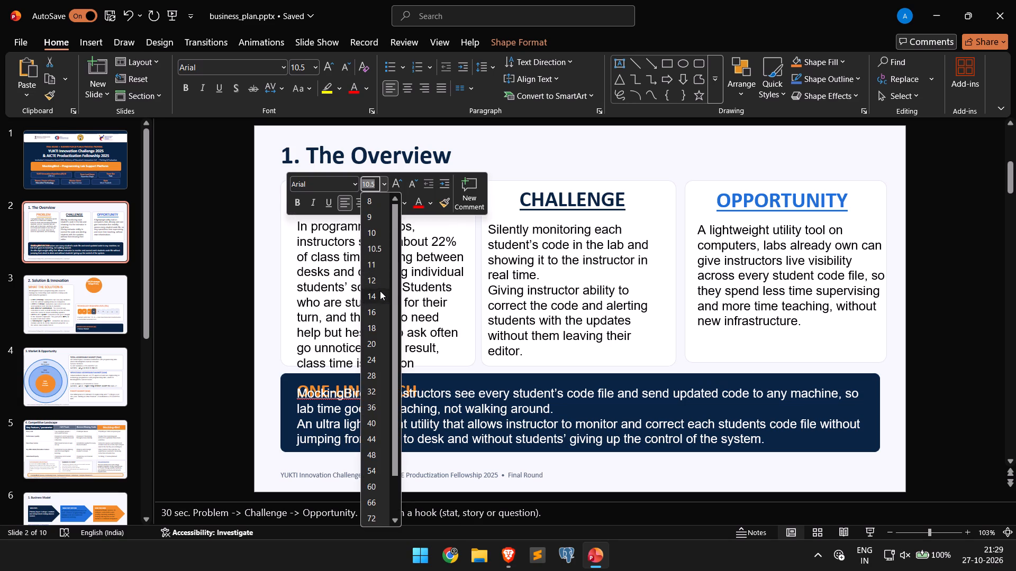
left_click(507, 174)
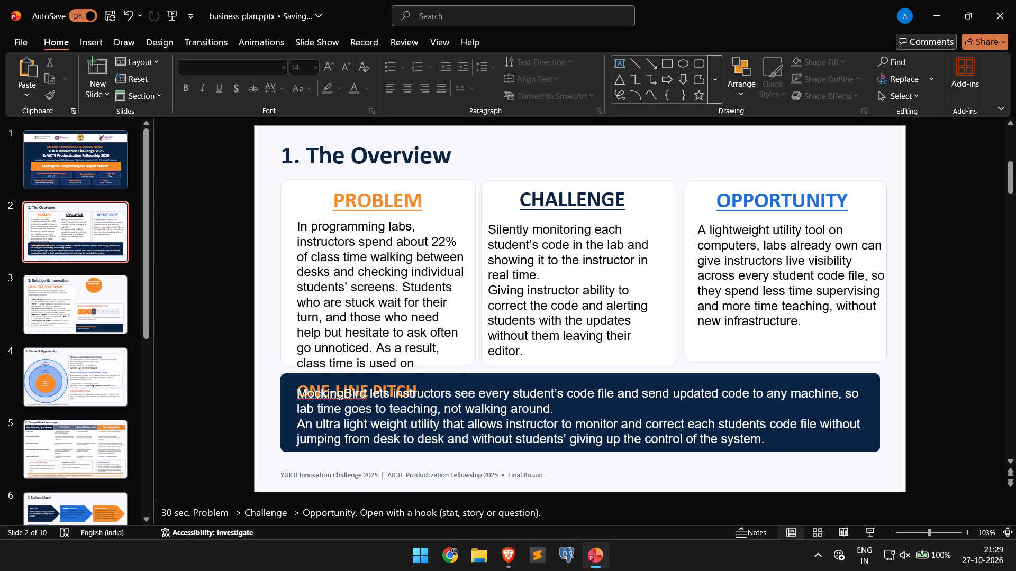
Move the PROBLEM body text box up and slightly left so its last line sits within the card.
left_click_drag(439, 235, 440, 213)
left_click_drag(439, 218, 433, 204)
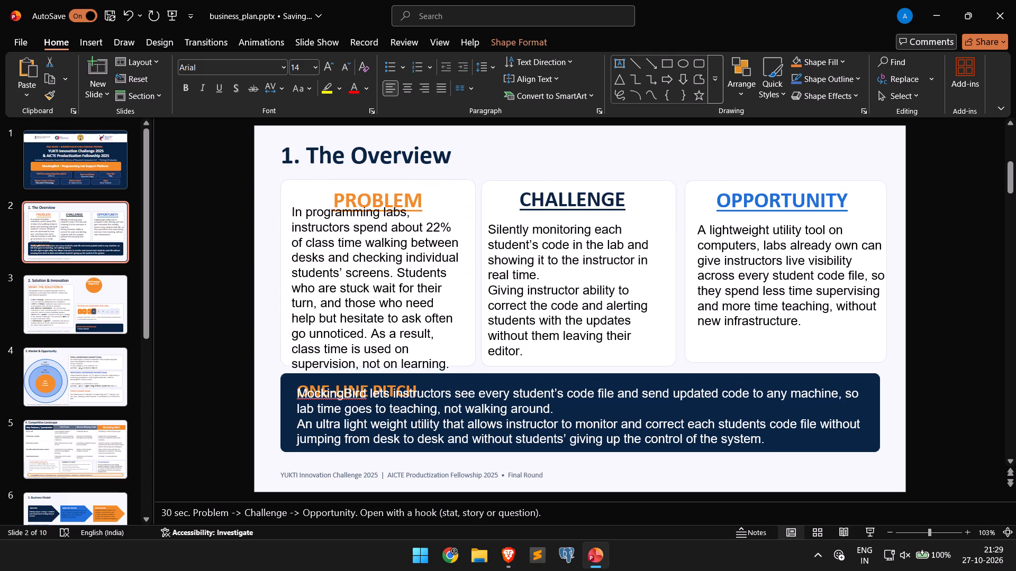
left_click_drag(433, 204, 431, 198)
Set the font size of the entire PROBLEM body text to 12.
left_click_drag(450, 355, 436, 349)
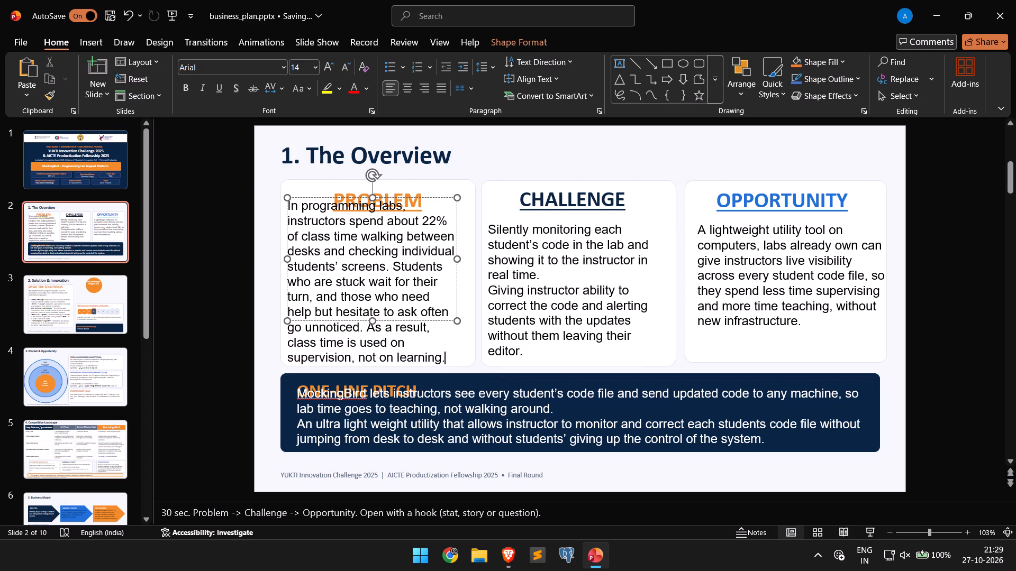
left_click_drag(436, 349, 282, 209)
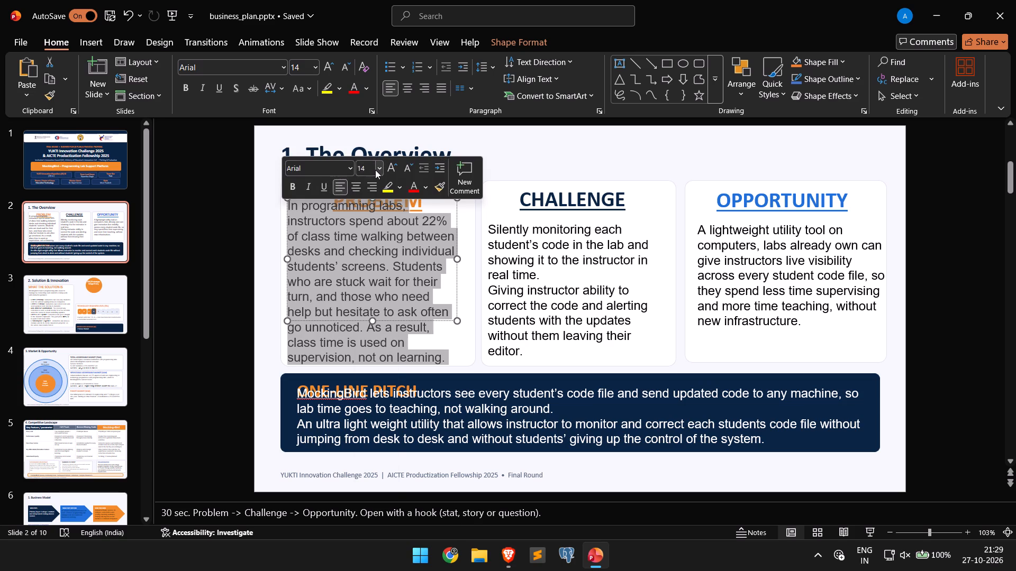
left_click(375, 170)
left_click(369, 259)
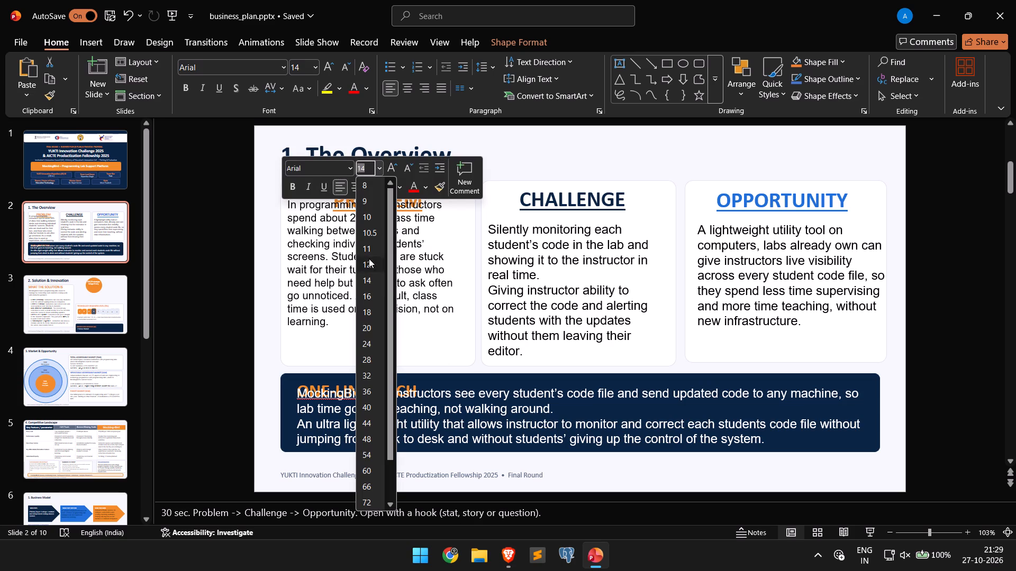
Move the PROBLEM body text box down so it starts below the PROBLEM heading, level with the OPPORTUNITY text.
left_click_drag(456, 234, 462, 263)
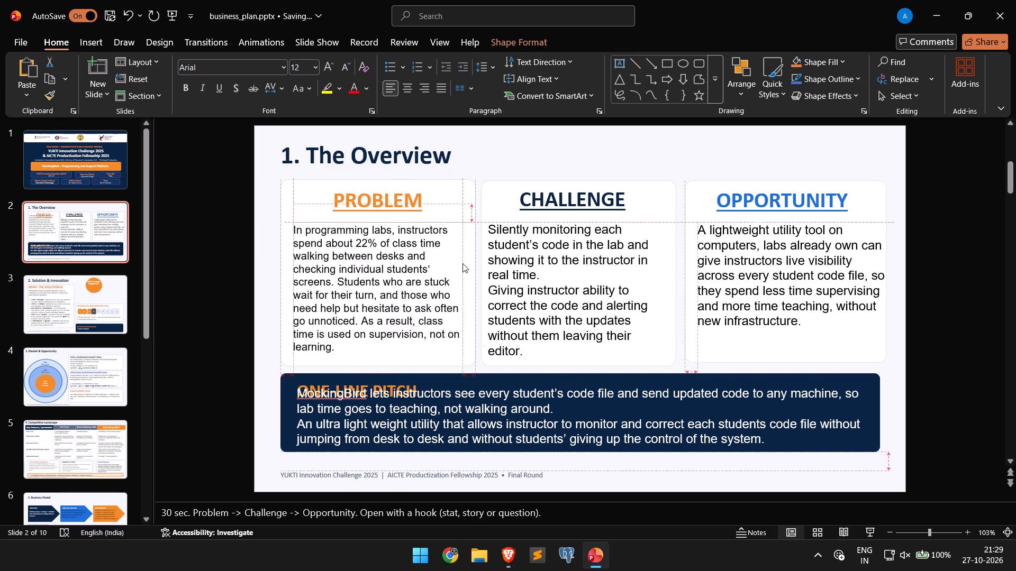
left_click_drag(462, 263, 459, 260)
Set the font size of the entire CHALLENGE body text to 12.
left_click_drag(534, 352, 480, 237)
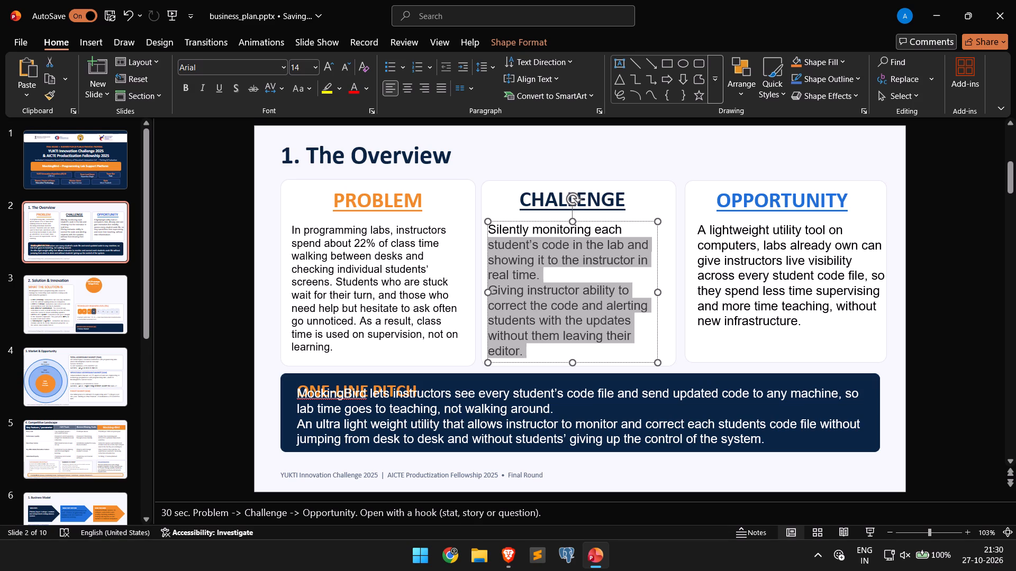
left_click_drag(480, 237, 480, 232)
left_click(577, 189)
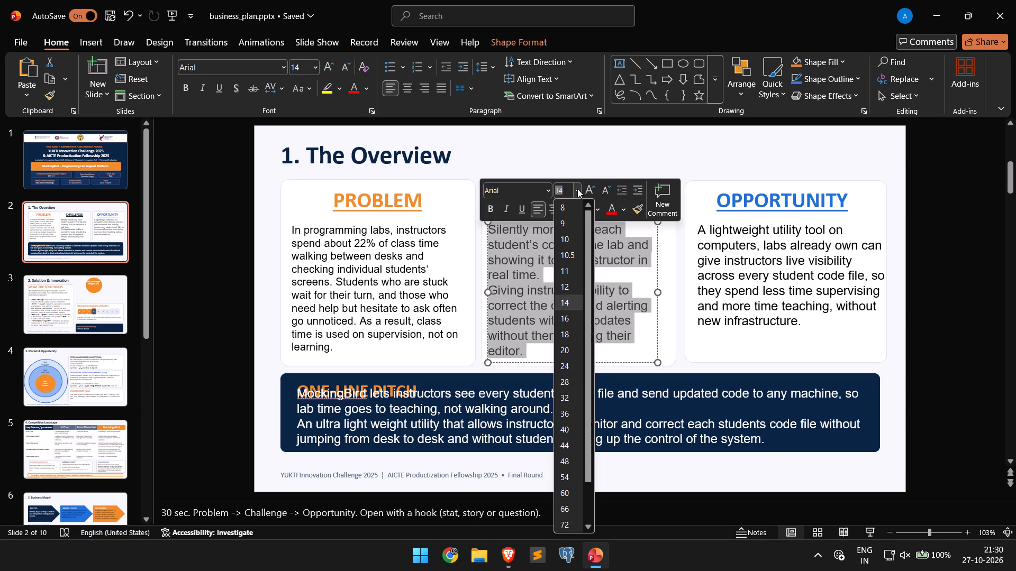
left_click(578, 287)
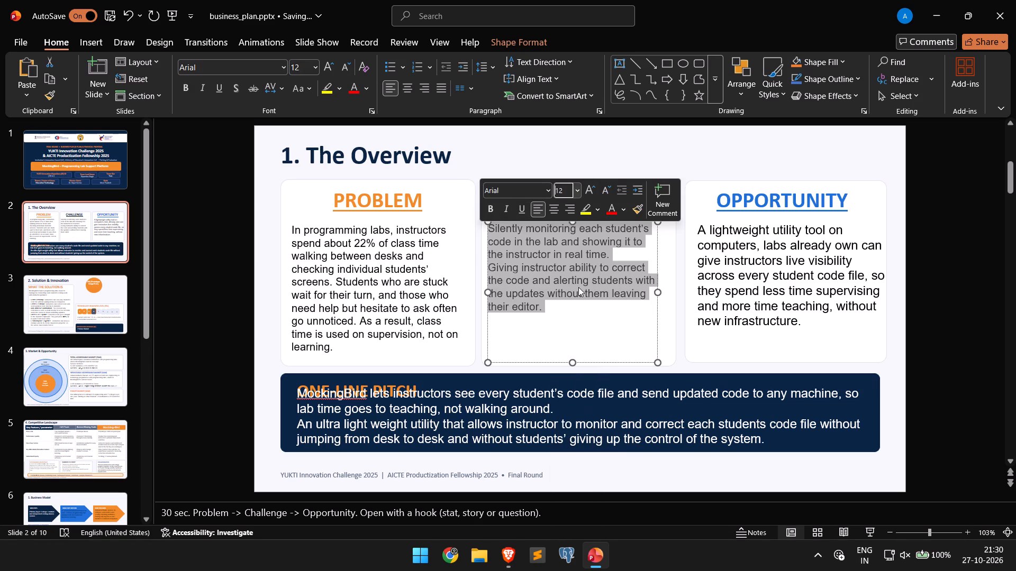
left_click(582, 331)
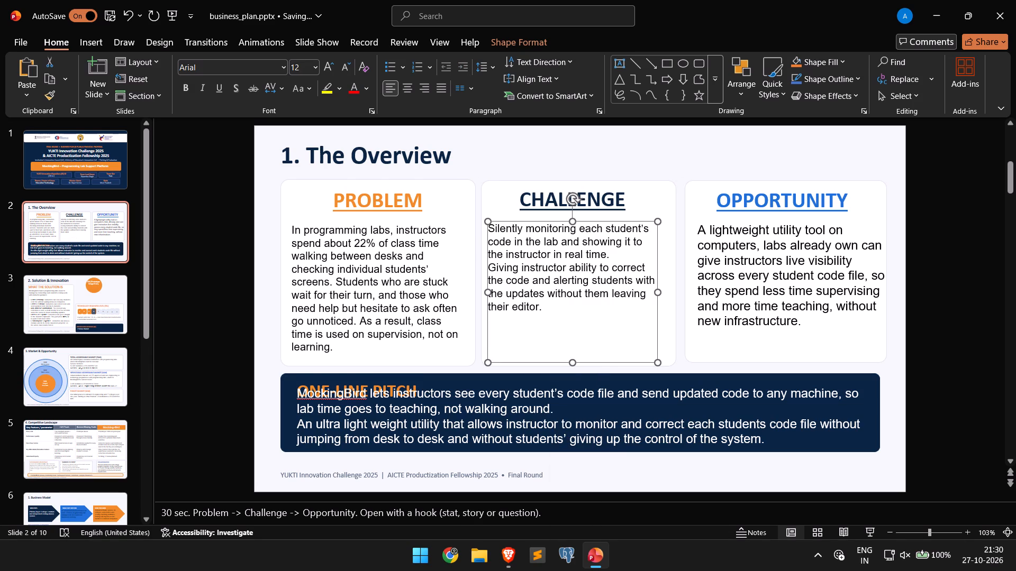
left_click(698, 151)
Extend the bottom edge of the OPPORTUNITY body text box down to enclose its last line of text.
left_click(716, 302)
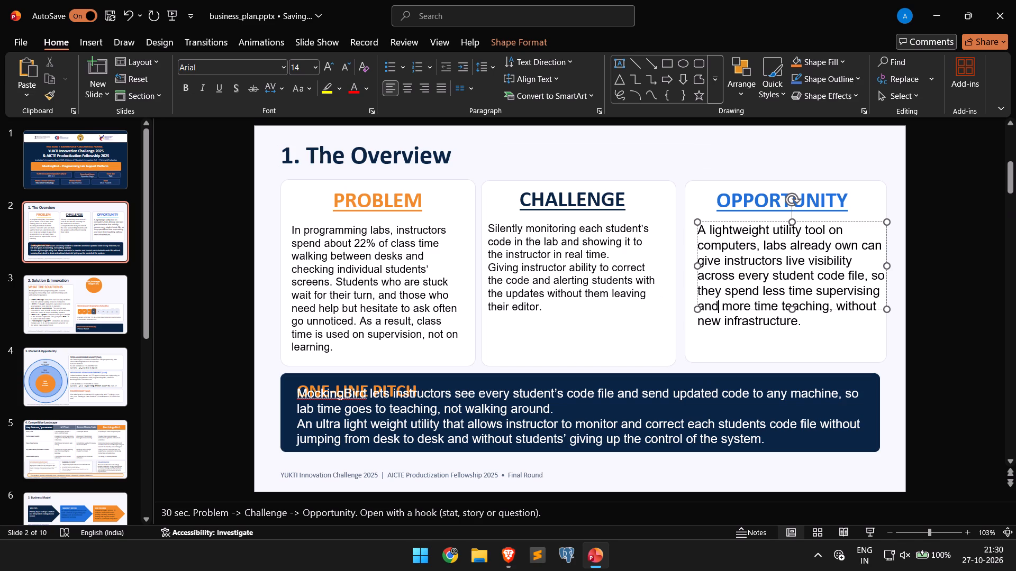
left_click_drag(790, 309, 793, 333)
Set the font size of the entire OPPORTUNITY body text to 12.
left_click(805, 318)
key("ctrl+a")
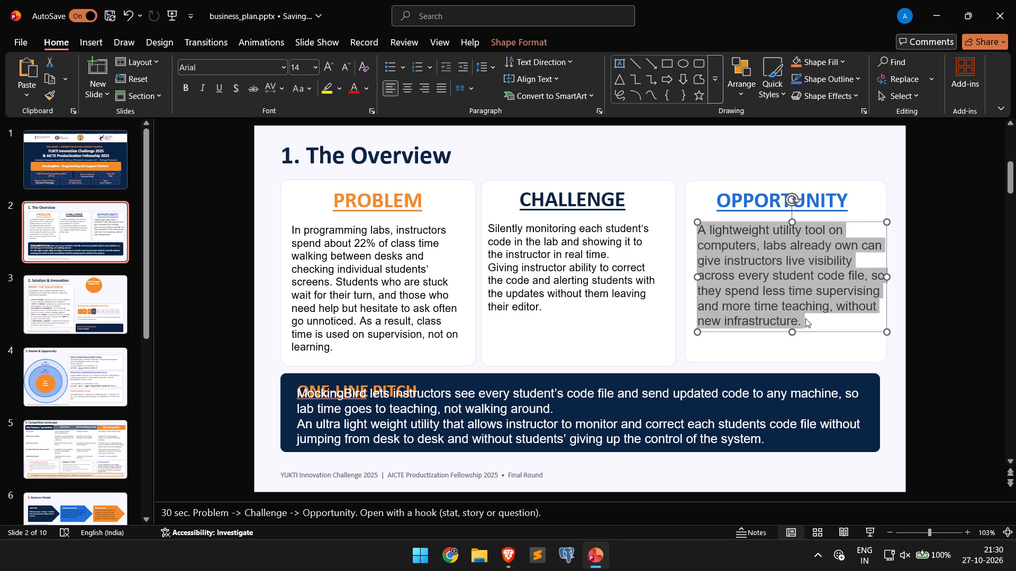
right_click(805, 318)
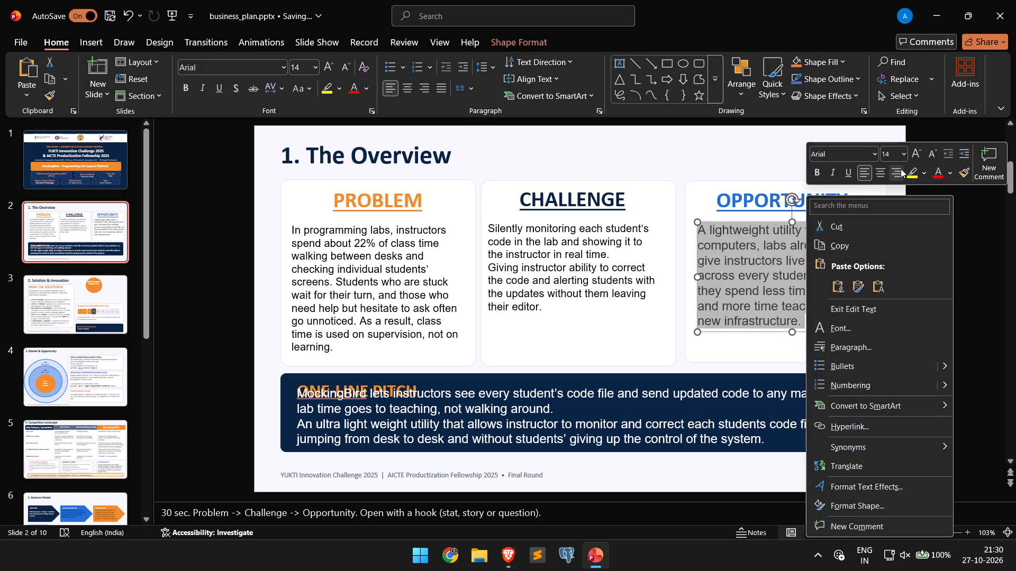
left_click(903, 160)
left_click(899, 251)
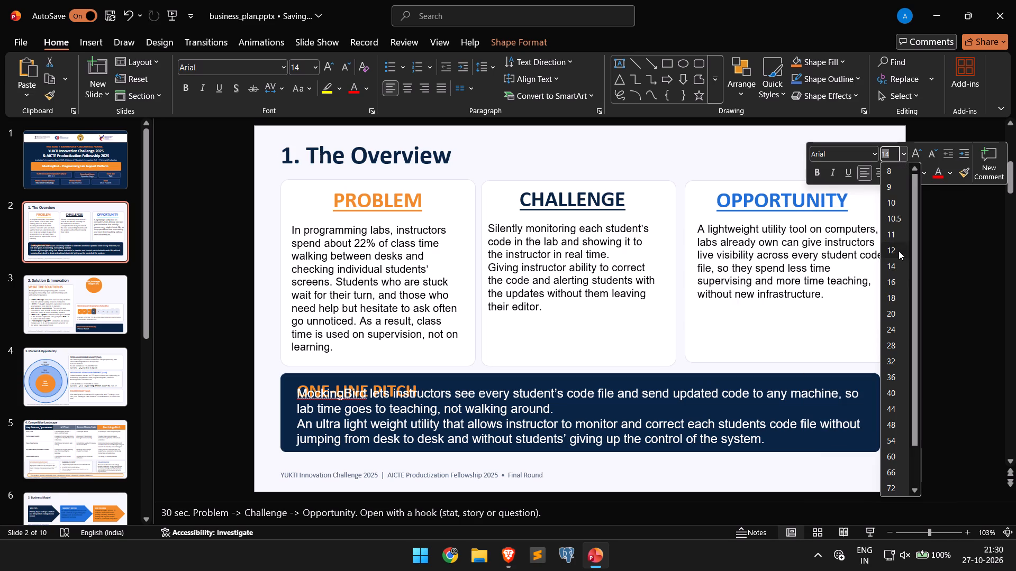
left_click(943, 257)
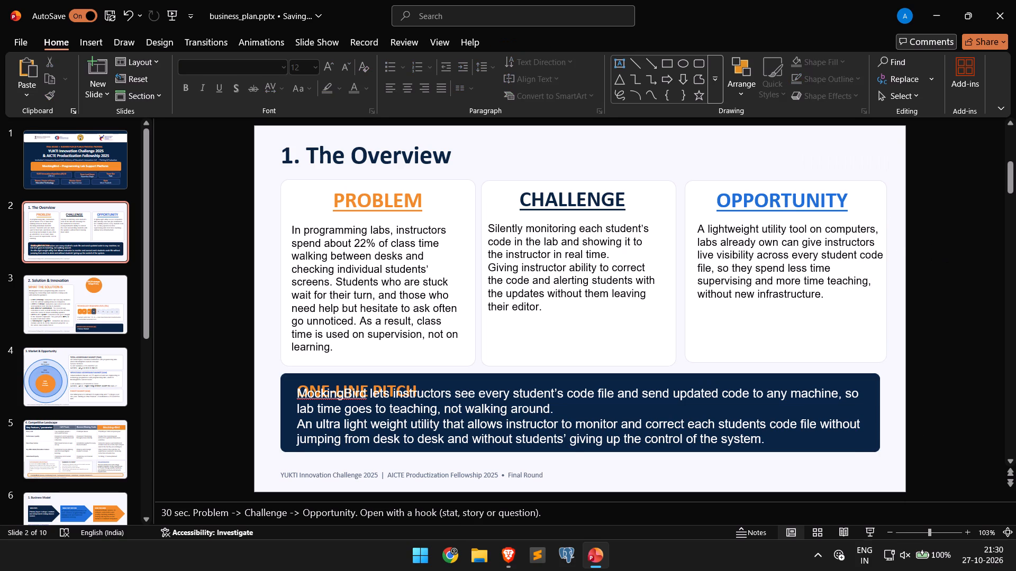
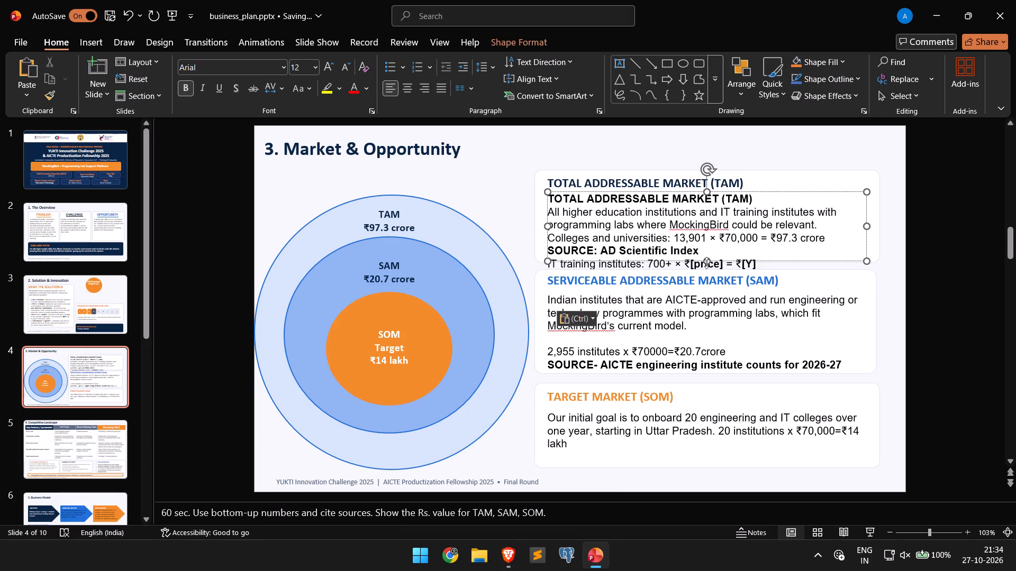
Set all the text in the TAM description box to font size 8.
triple_click(706, 263)
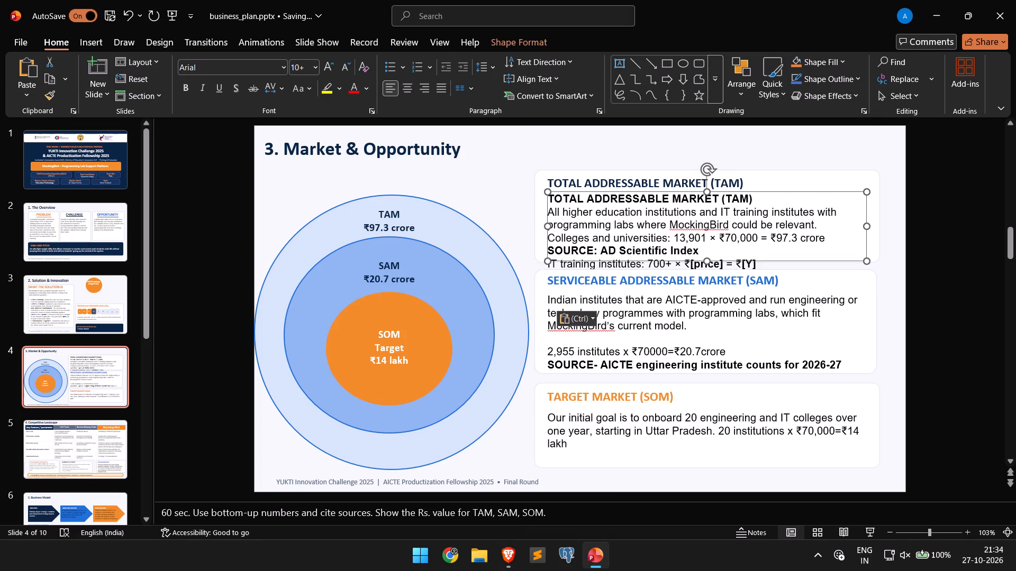
left_click(657, 232)
key("ctrl+a")
right_click(657, 232)
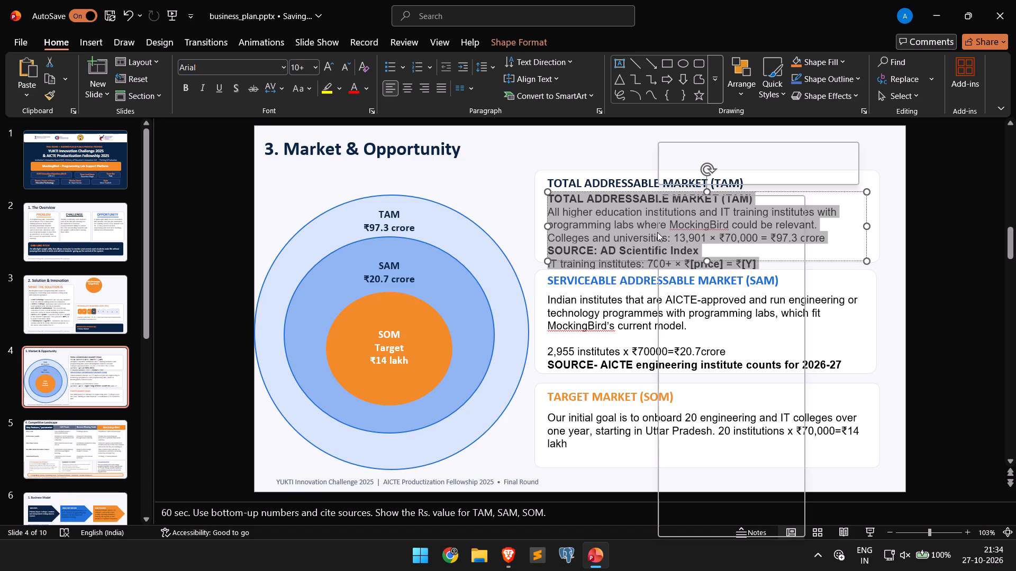
left_click(757, 151)
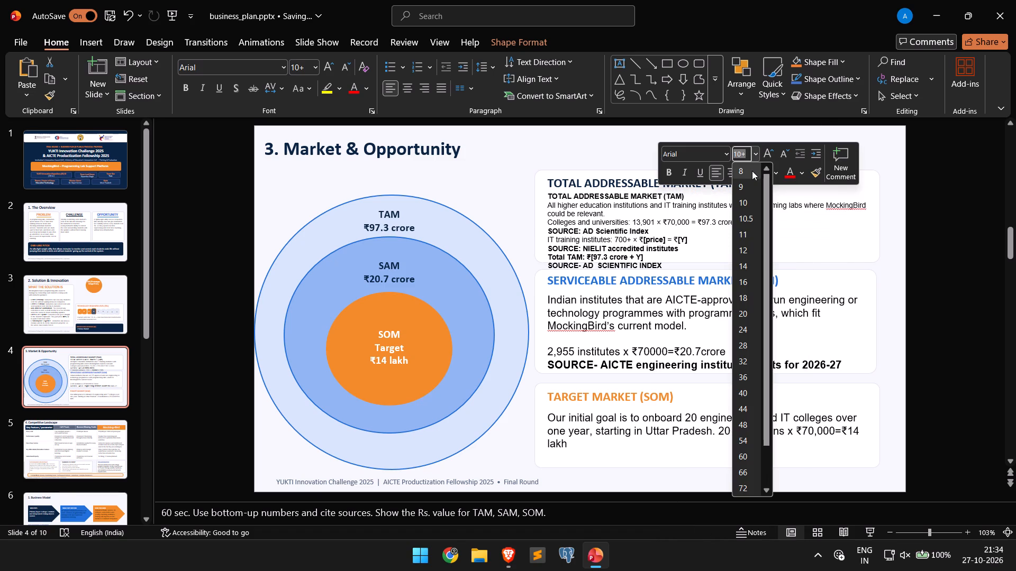
left_click(752, 171)
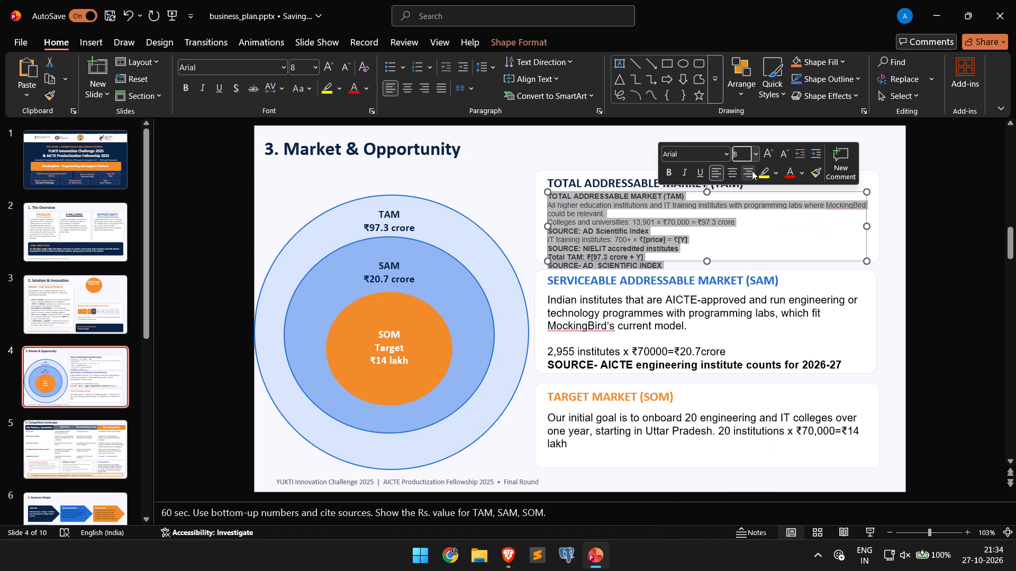
left_click(760, 202)
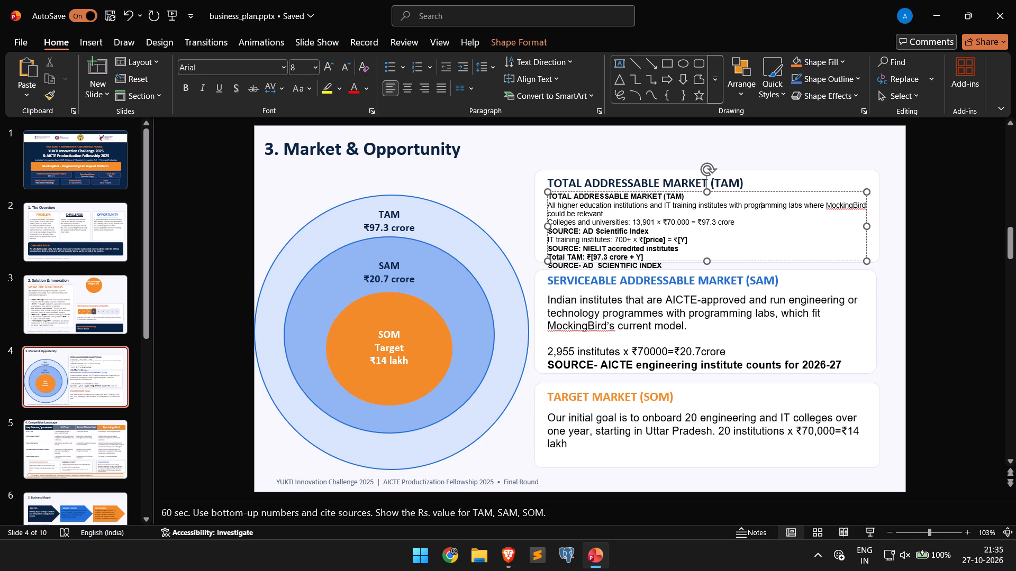
Replace the [price] placeholder in the IT training institutes line with 70,000.
left_click(665, 241)
key("BackSpace")
key("BackSpace")
key("BackSpace")
key("BackSpace")
key("BackSpace")
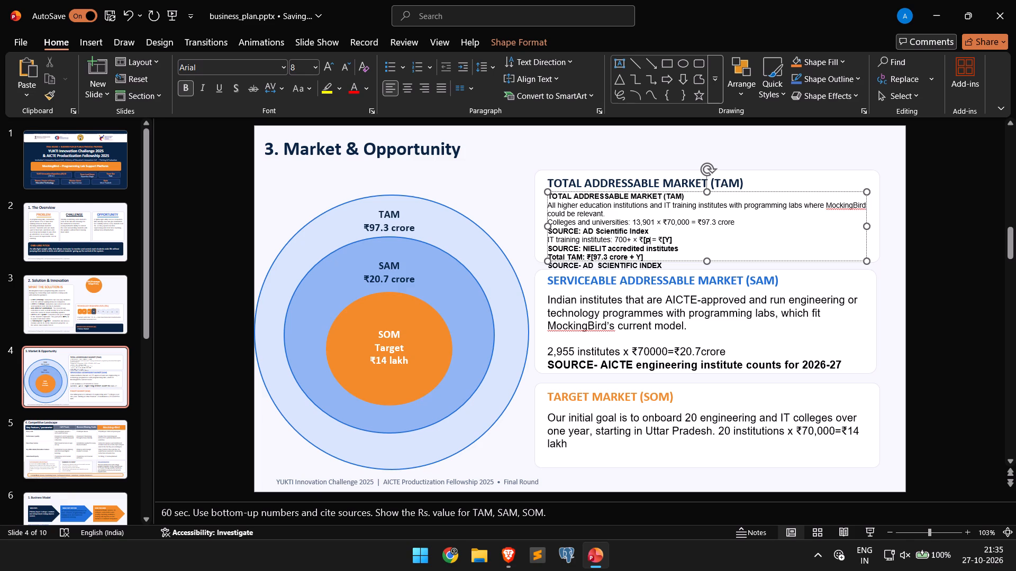
key("BackSpace")
key("BackSpace")
key("Home")
key("Insert")
key("comma")
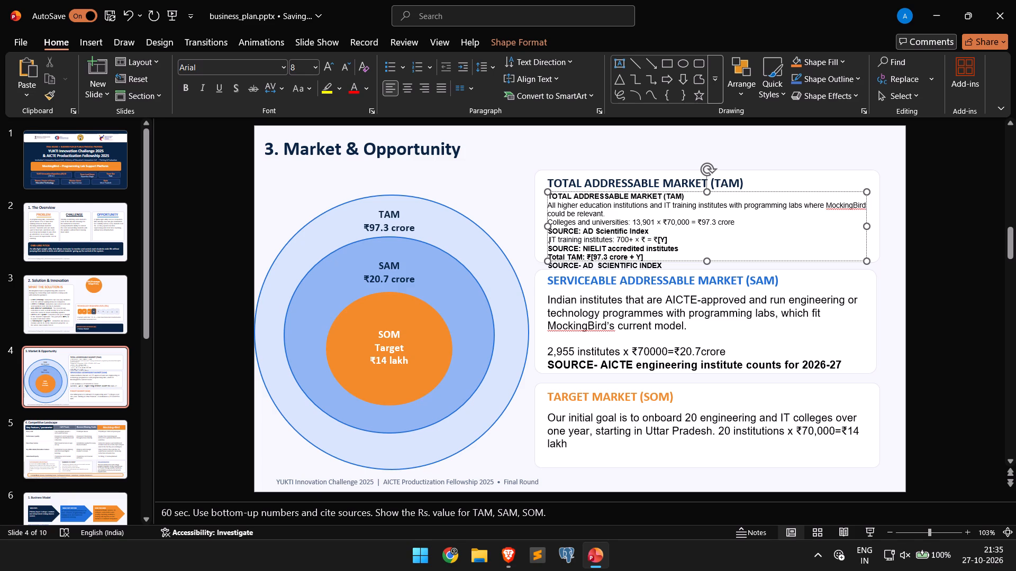
key("Insert")
key("Insert")
key("Insert")
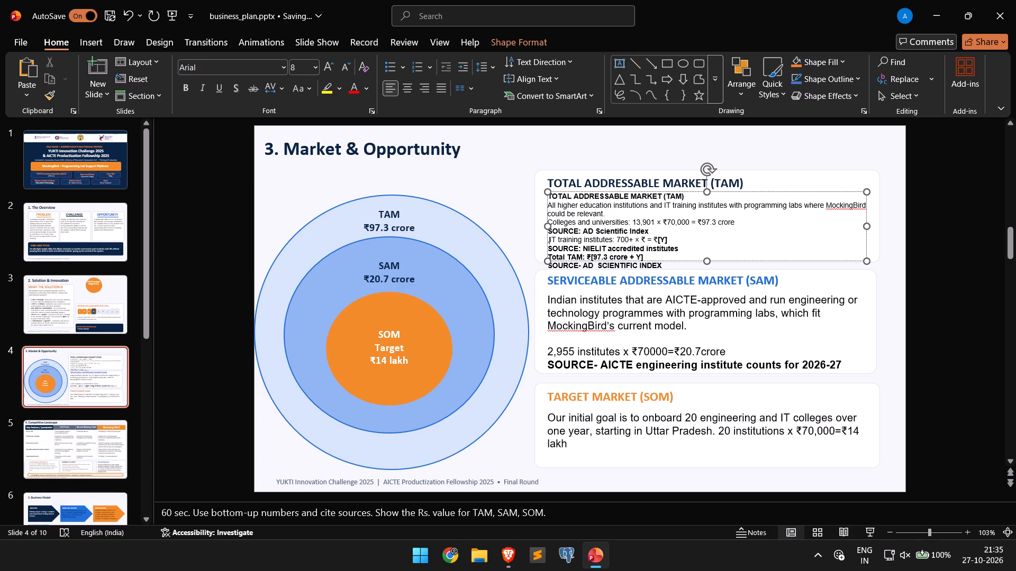
left_click(644, 241)
type("70,000")
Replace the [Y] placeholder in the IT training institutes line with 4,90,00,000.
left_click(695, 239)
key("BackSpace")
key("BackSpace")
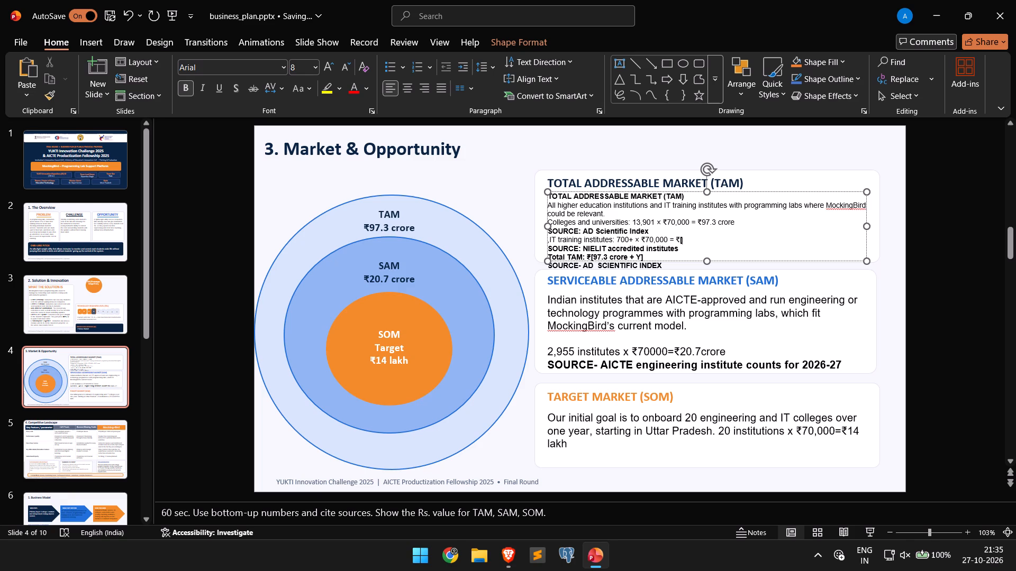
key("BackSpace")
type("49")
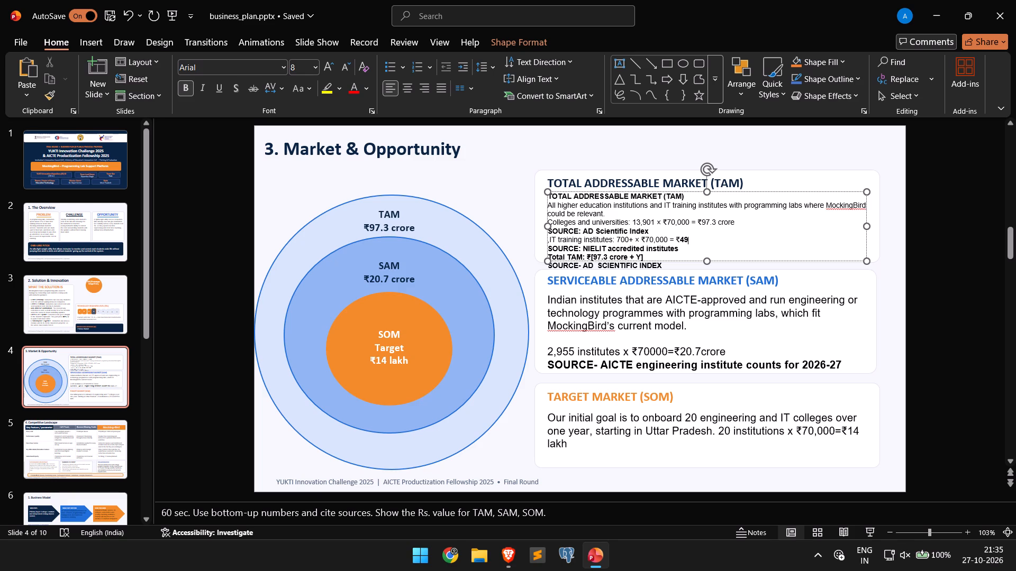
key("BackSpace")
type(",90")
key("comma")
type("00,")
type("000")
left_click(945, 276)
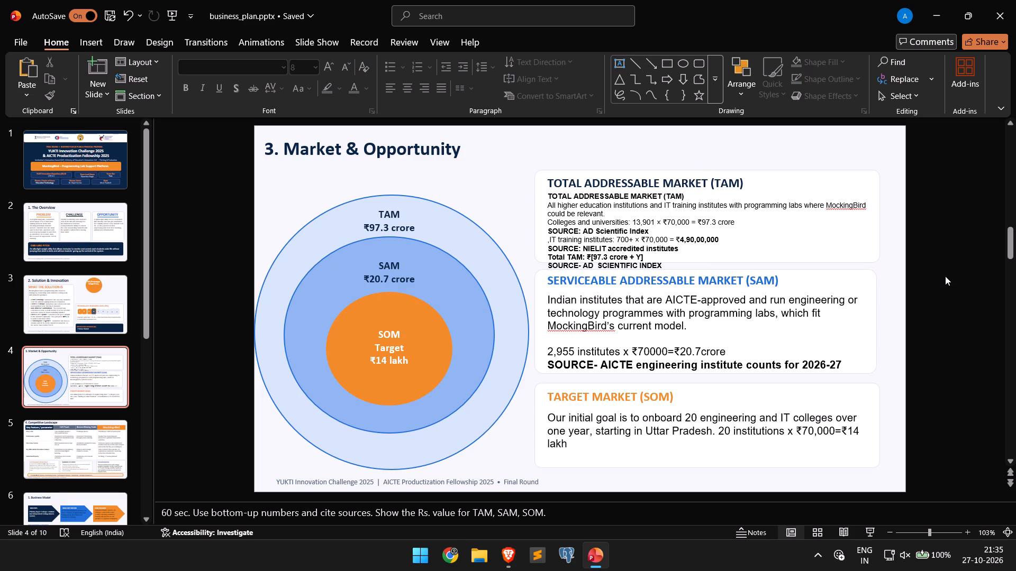
Change the result of the IT training institutes line to ₹4.9 crores.
left_click(725, 237)
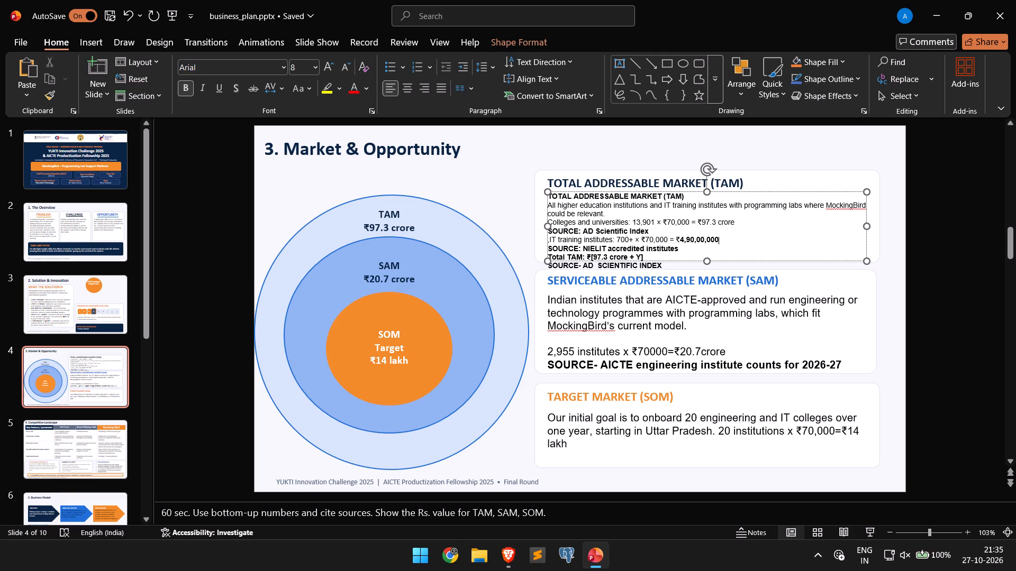
key("backslash")
key("BackSpace")
key("BackSpace")
key("BackSpace")
key("BackSpace")
key("BackSpace")
key("BackSpace")
key("BackSpace")
key("BackSpace")
key("BackSpace")
key("BackSpace")
key("BackSpace")
key("period")
type("9 crores")
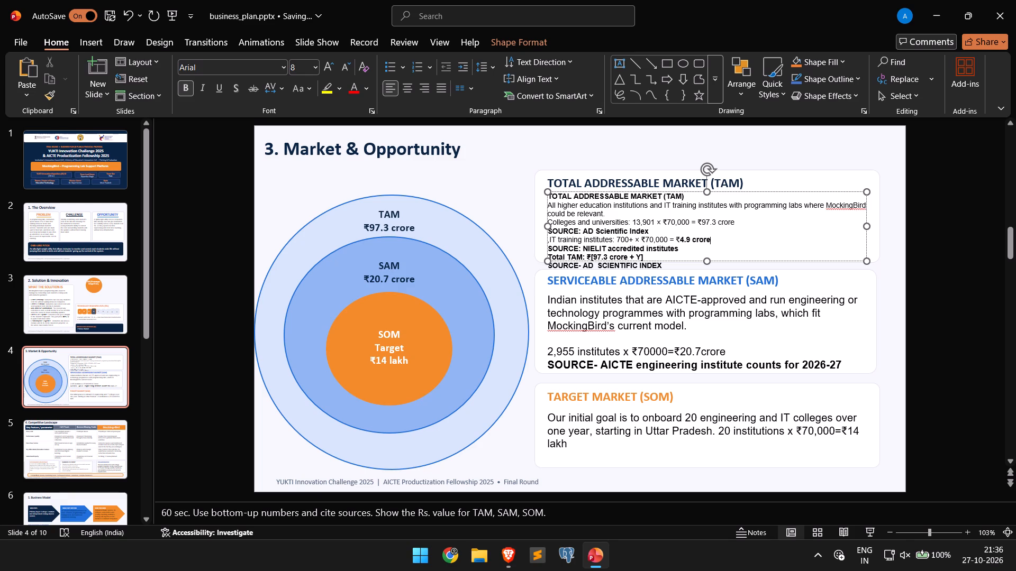
Replace the bracketed Total TAM placeholder with 102.2 crore, keeping the ₹ sign.
left_click(648, 255)
key("BackSpace")
key("BackSpace")
key("BackSpace")
key("BackSpace")
key("BackSpace")
key("BackSpace")
key("BackSpace")
key("BackSpace")
key("BackSpace")
key("BackSpace")
key("BackSpace")
key("BackSpace")
key("BackSpace")
key("BackSpace")
key("BackSpace")
key("BackSpace")
type("10")
key("2")
key("period")
type("2 crore")
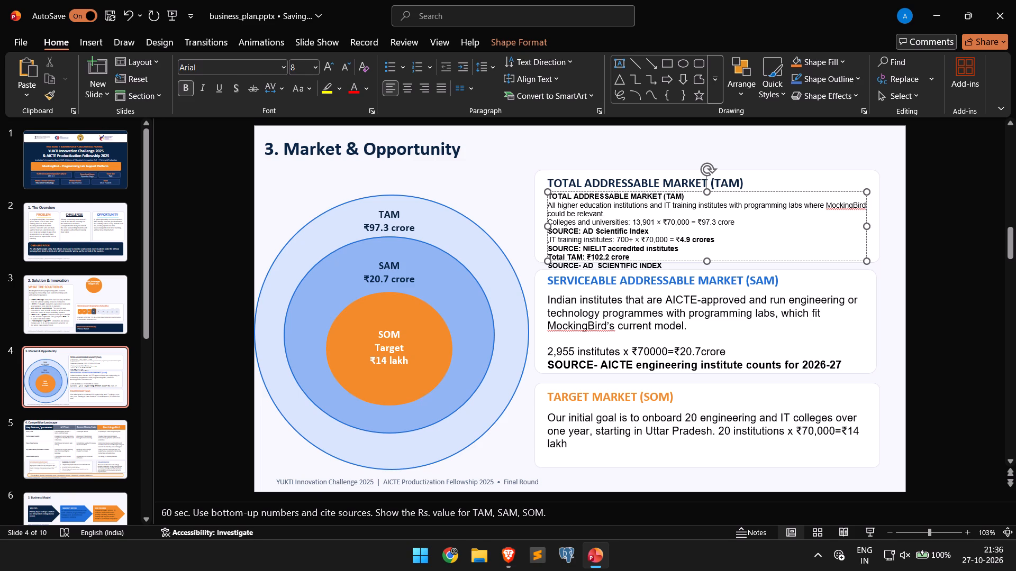
Move the Target Market (SOM) card background, its body text and its heading down toward the slide's bottom edge.
left_click(808, 392)
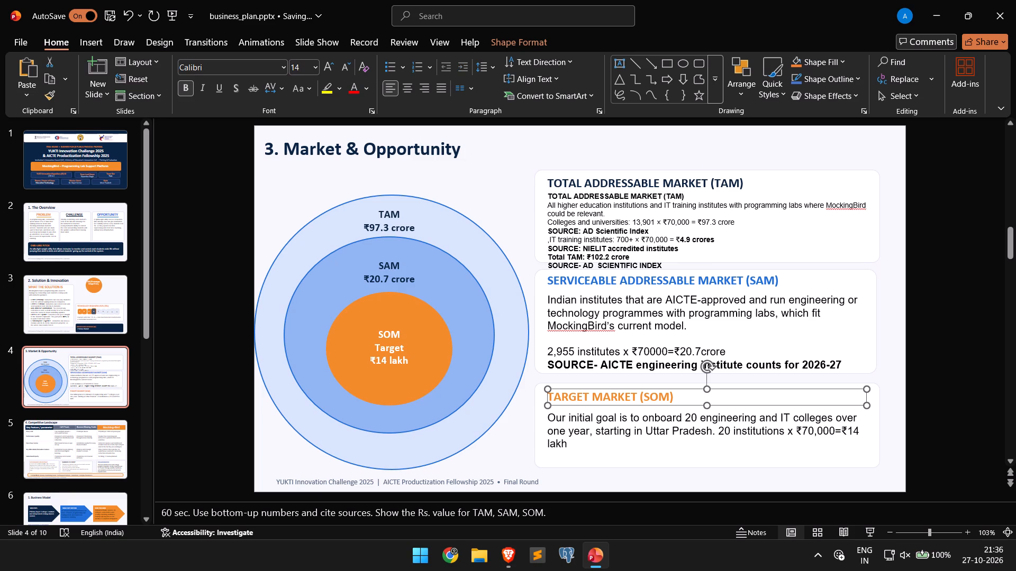
left_click(856, 450)
left_click(861, 463)
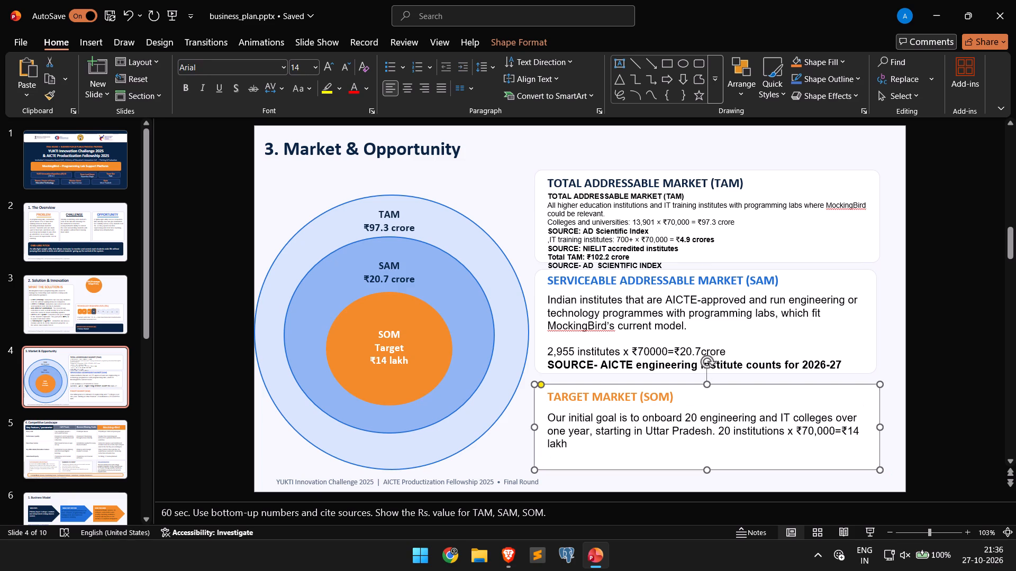
left_click_drag(861, 464, 860, 476)
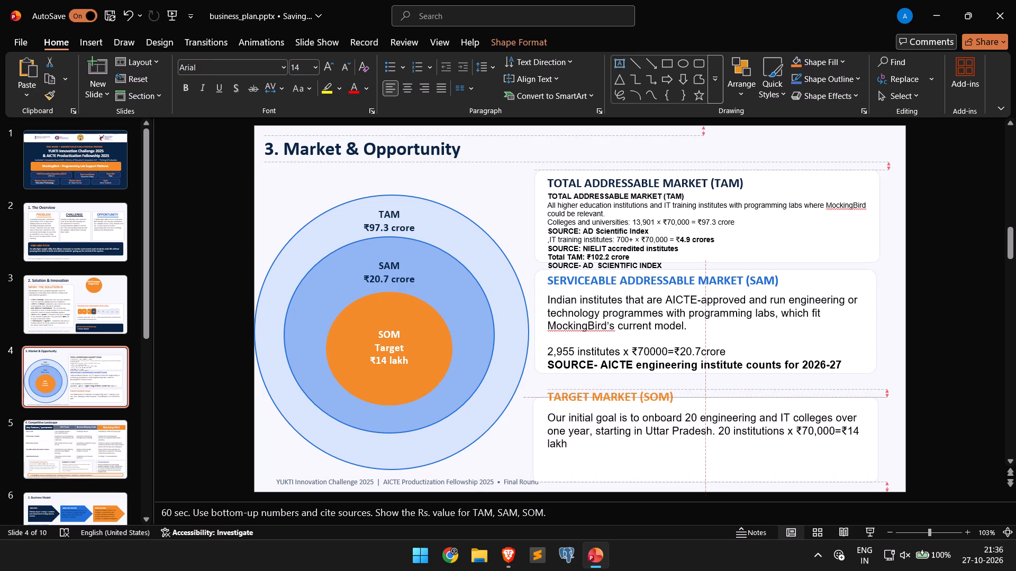
left_click_drag(860, 476, 860, 472)
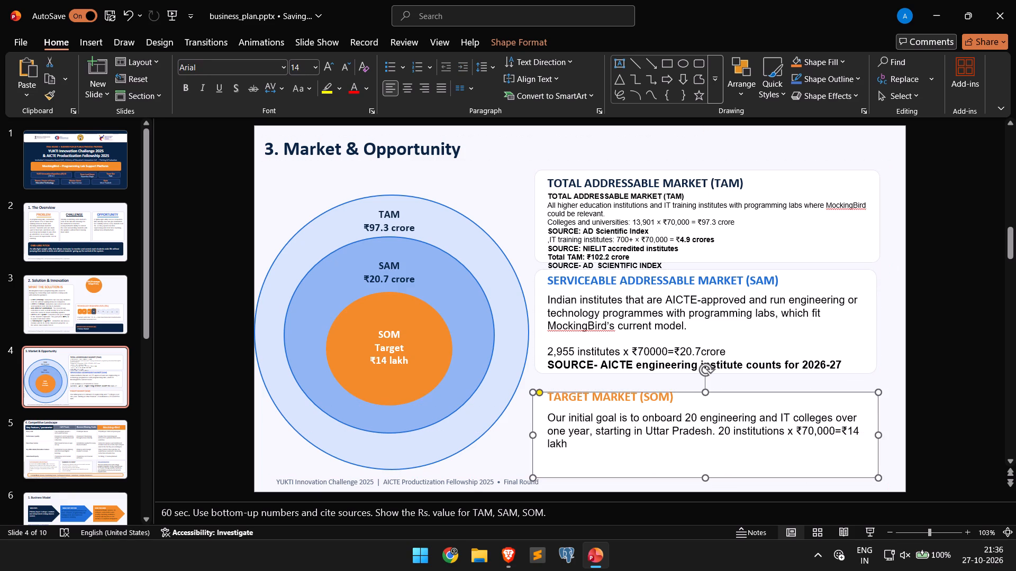
left_click(764, 437)
left_click_drag(773, 454, 772, 469)
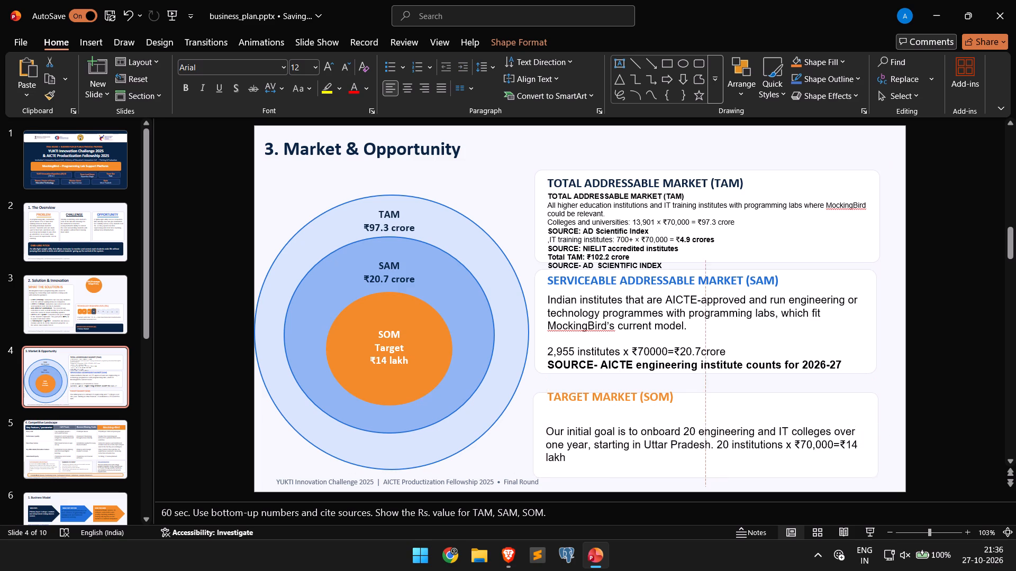
left_click_drag(772, 469, 771, 473)
left_click(715, 397)
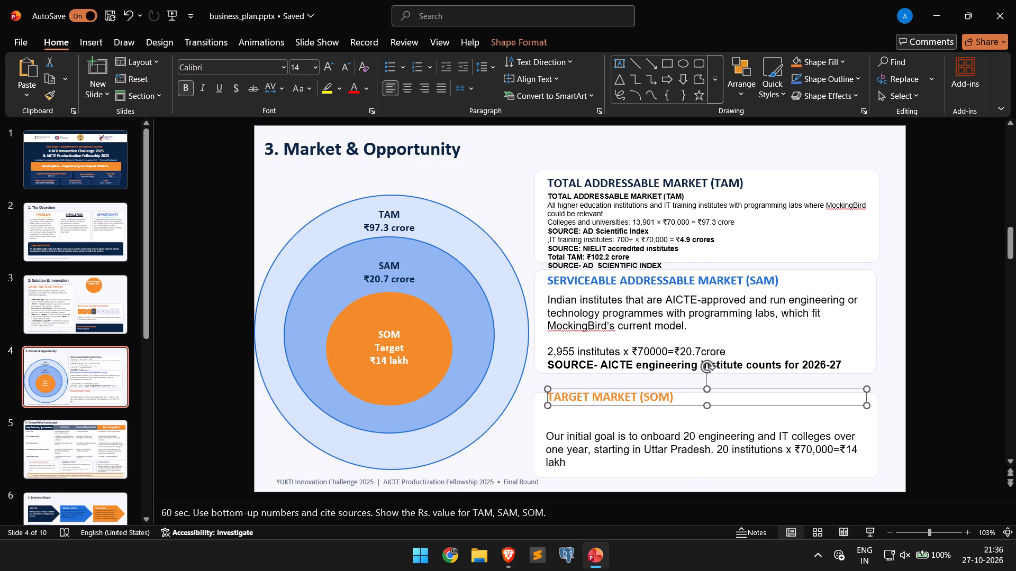
left_click_drag(725, 406, 725, 426)
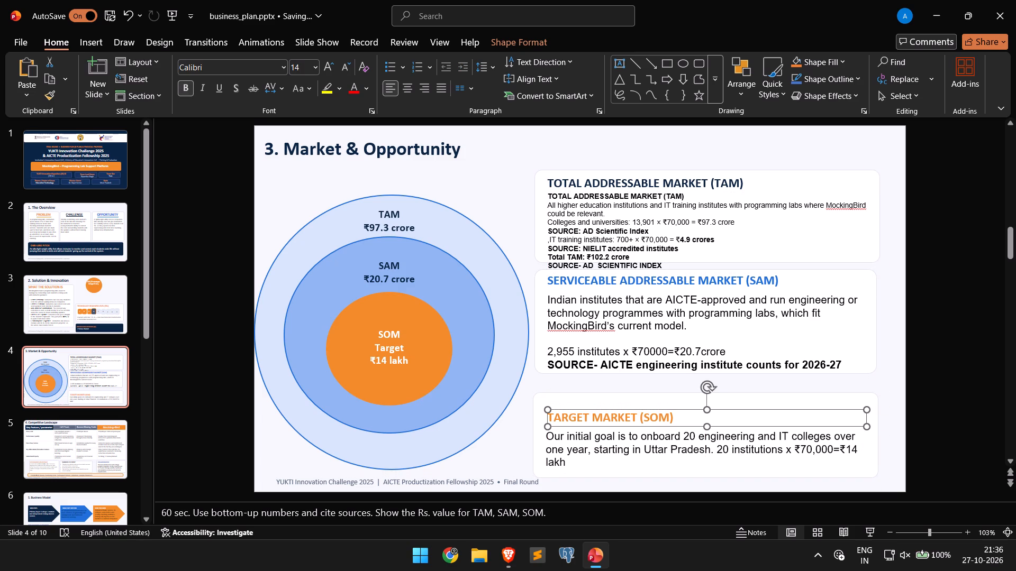
Shorten the Target Market (SOM) card by lowering its top edge to just above the heading.
left_click(734, 392)
left_click_drag(707, 391, 706, 397)
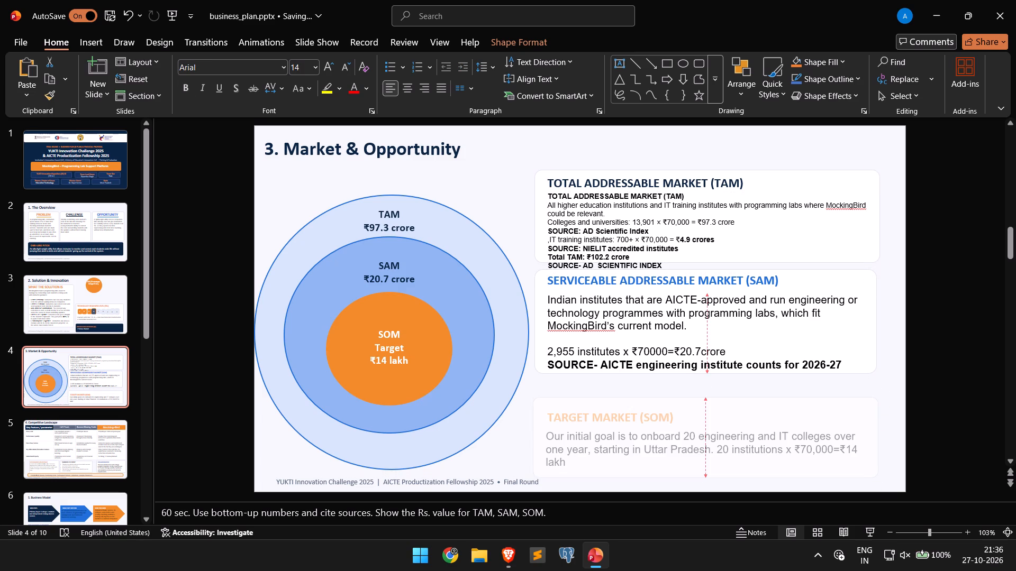
left_click_drag(706, 397, 706, 406)
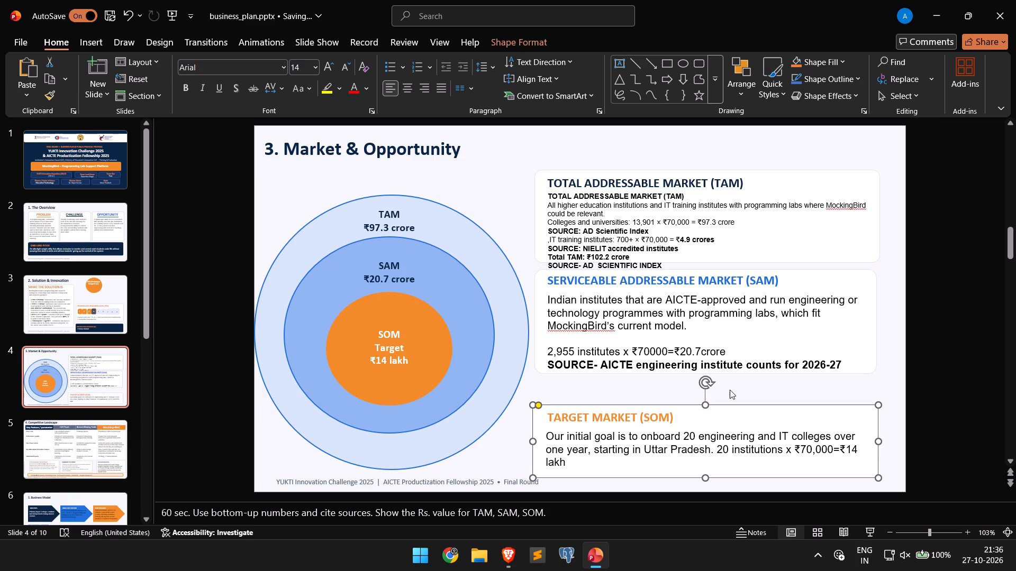
left_click(730, 390)
Move the Serviceable Addressable Market (SAM) card, its body text and its heading down to just above the SOM card.
left_click(774, 330)
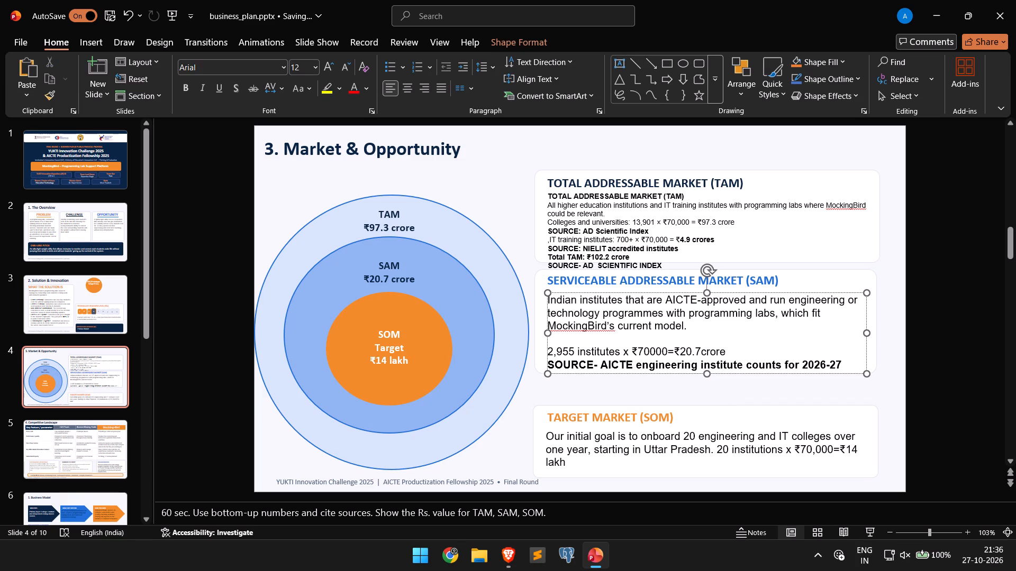
left_click(875, 361)
left_click_drag(875, 361, 875, 384)
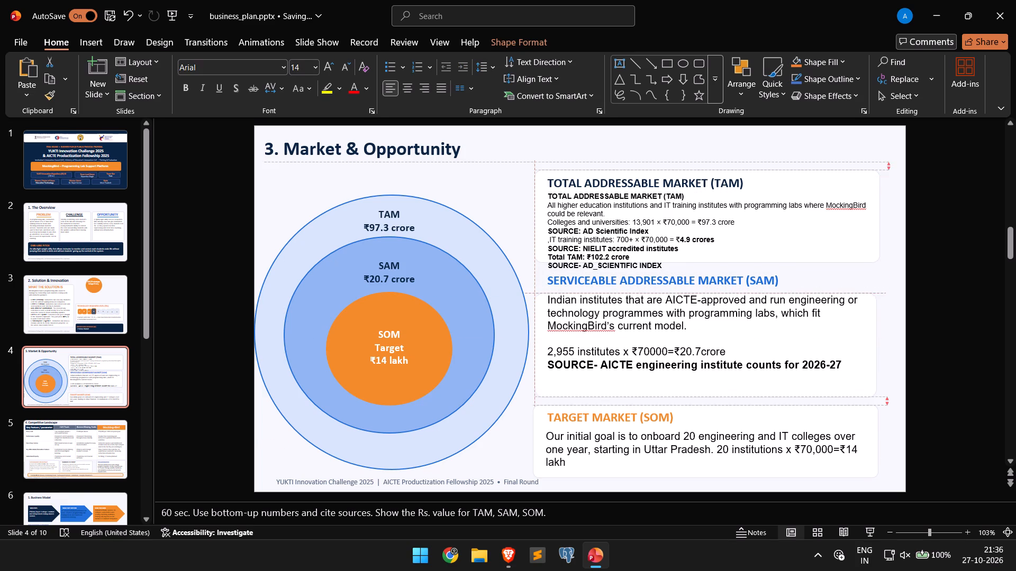
left_click_drag(875, 384, 873, 386)
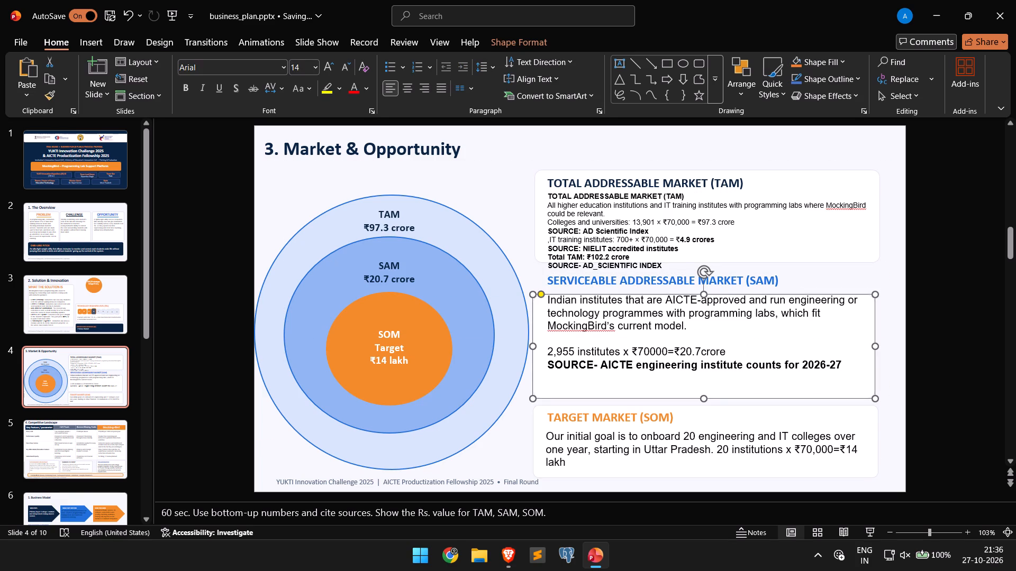
left_click(723, 323)
left_click_drag(740, 374, 736, 394)
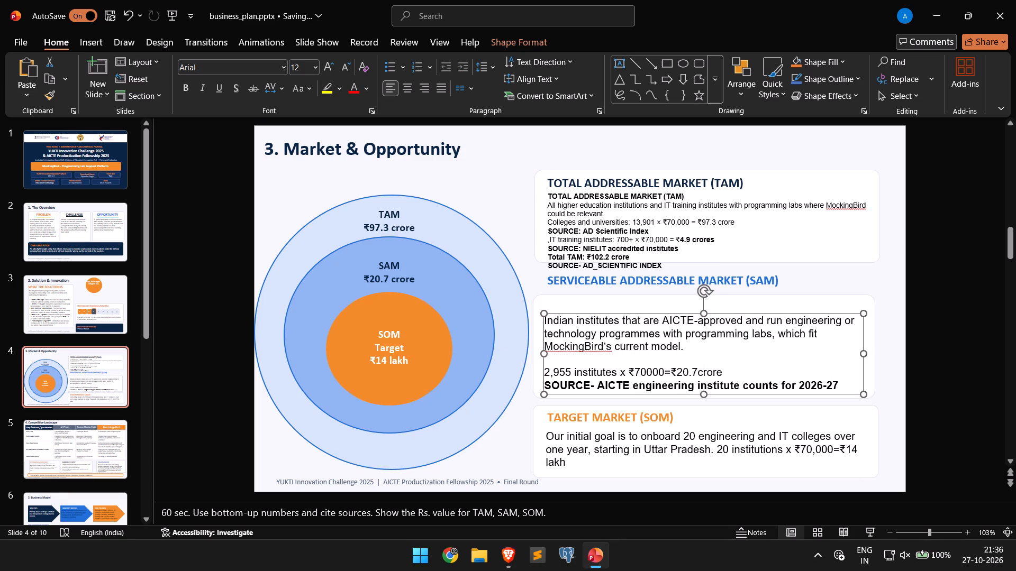
left_click(696, 284)
left_click_drag(737, 288, 733, 307)
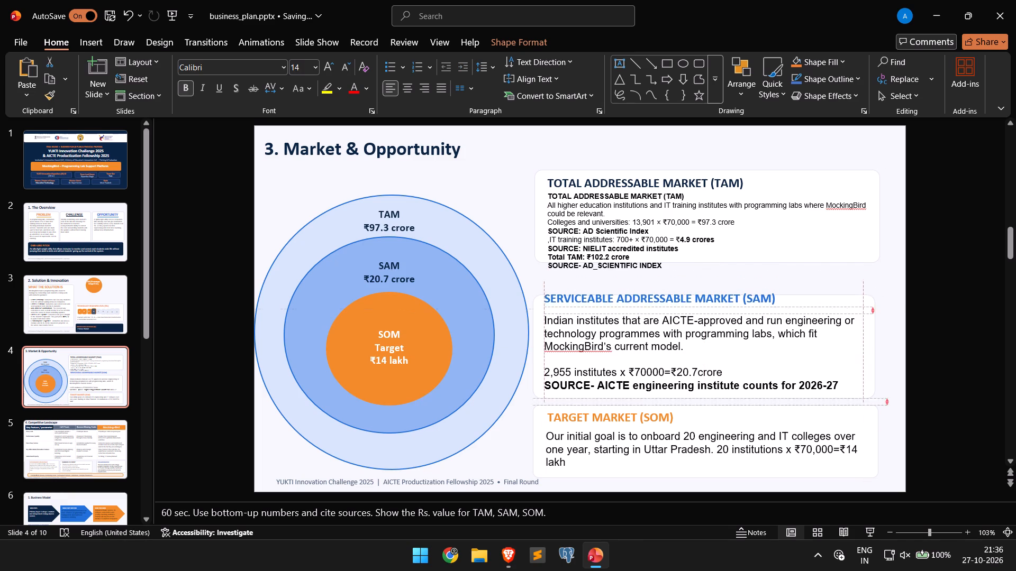
left_click_drag(733, 307, 732, 312)
Extend the bottom edges of the TAM card and its body text box downward so all the lines fit inside.
left_click(730, 256)
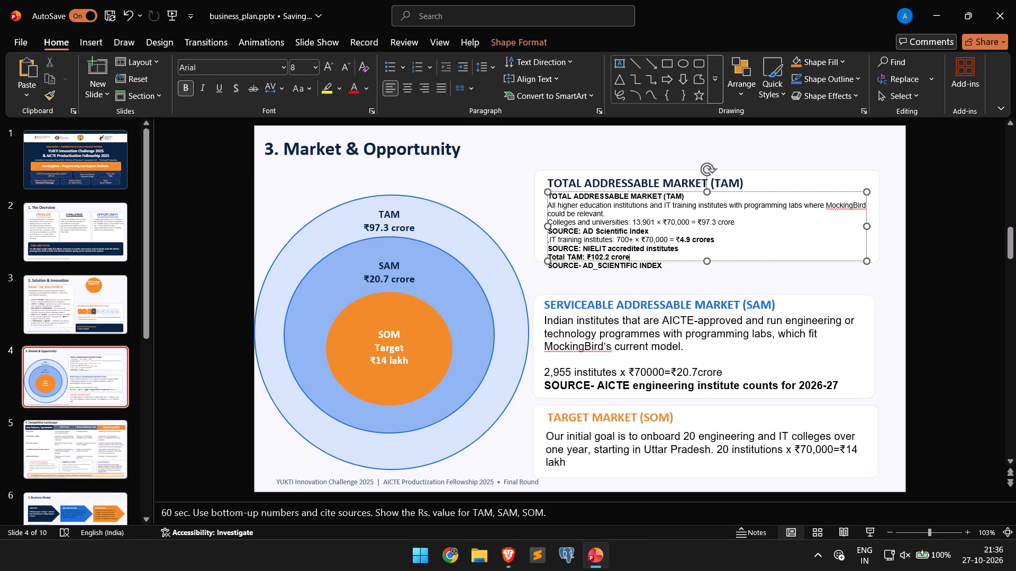
left_click(707, 261)
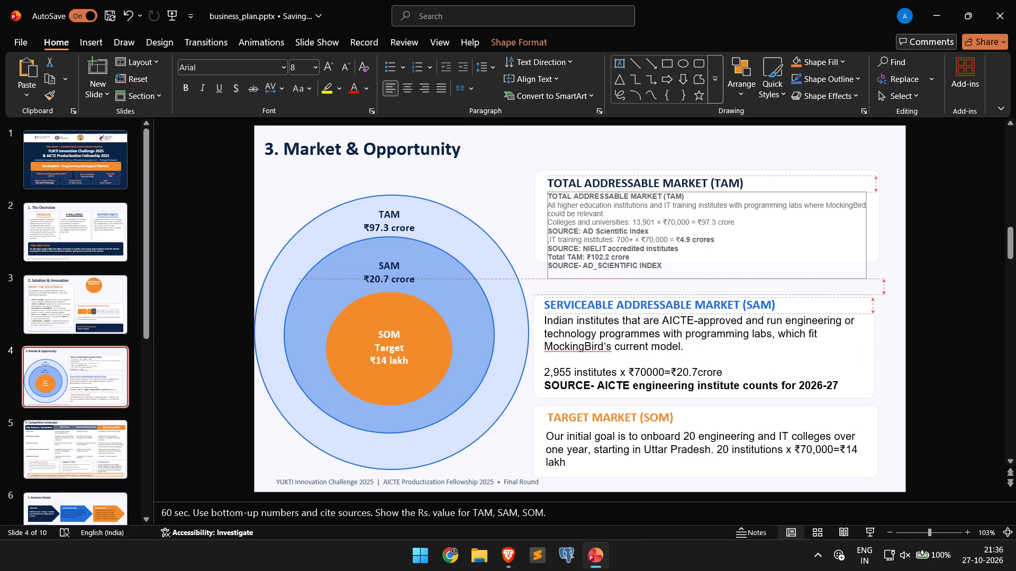
left_click(872, 248)
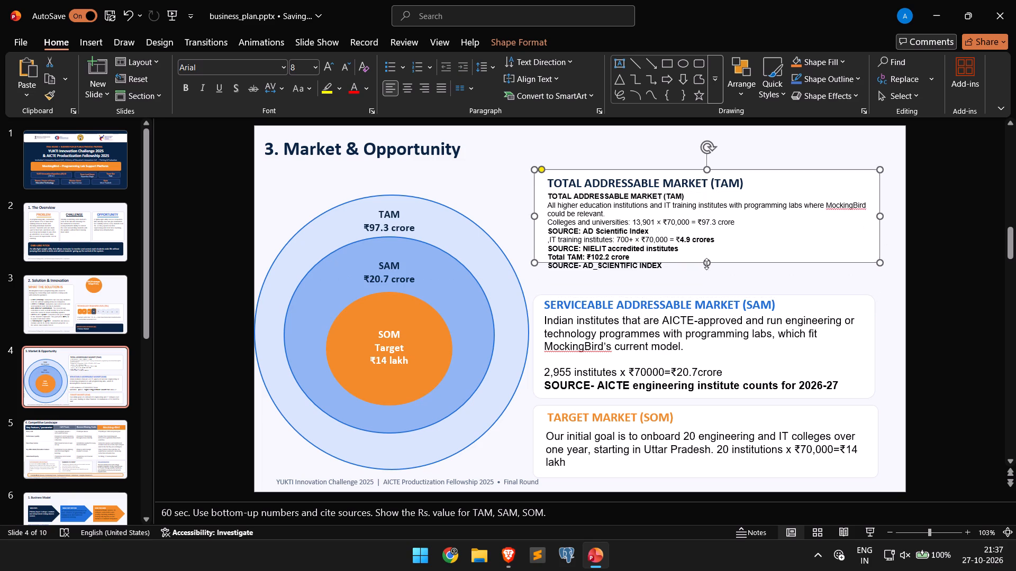
left_click_drag(706, 264, 706, 288)
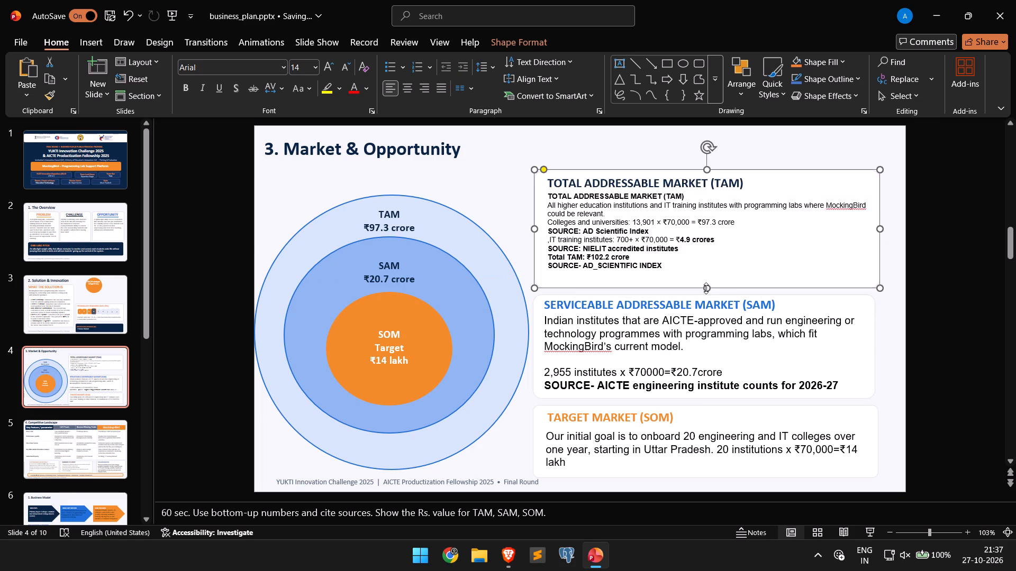
left_click(685, 255)
left_click_drag(710, 268, 709, 279)
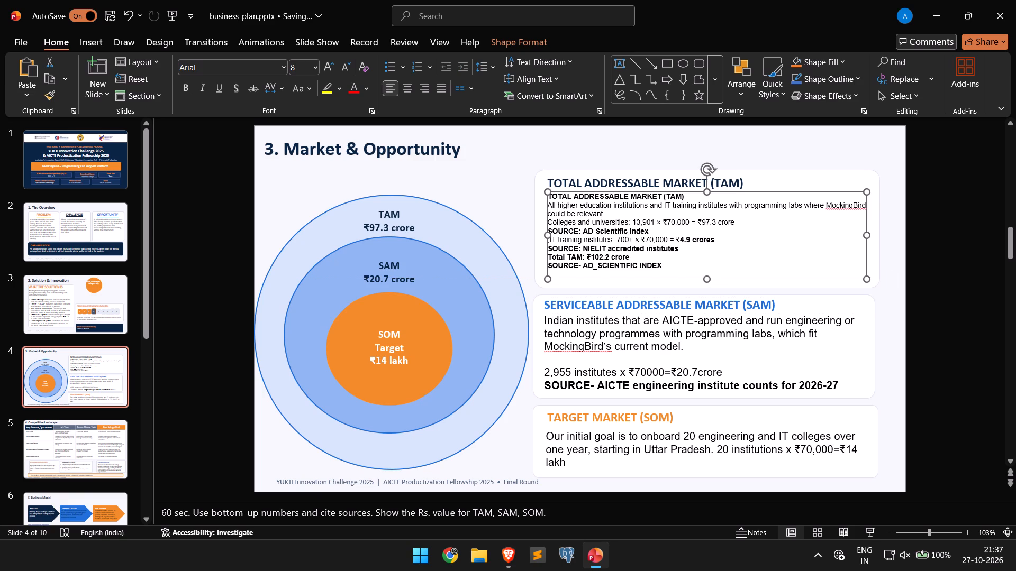
Set all the body text in the TAM card to font size 10.
left_click_drag(675, 266, 517, 167)
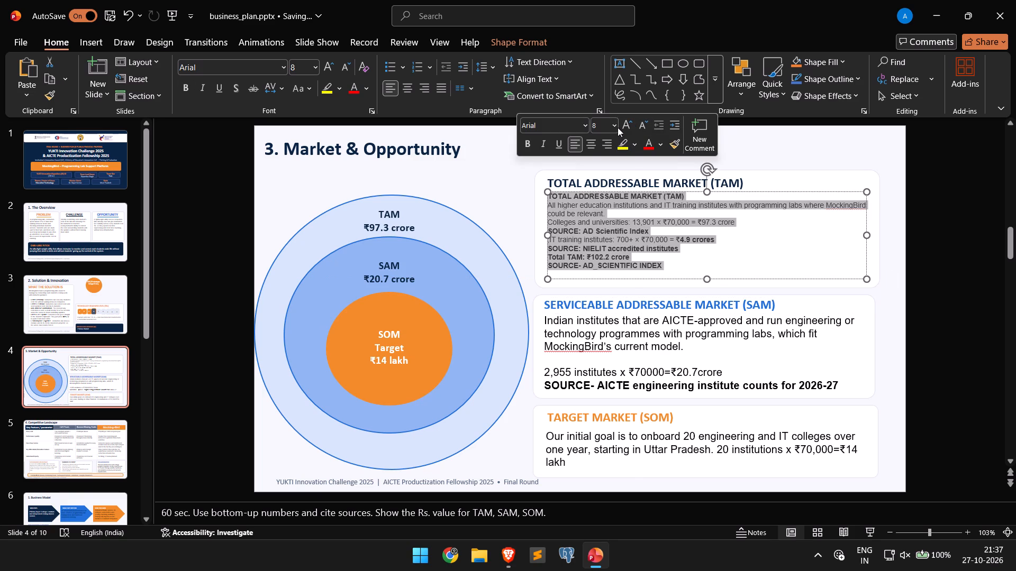
left_click(618, 127)
left_click(612, 169)
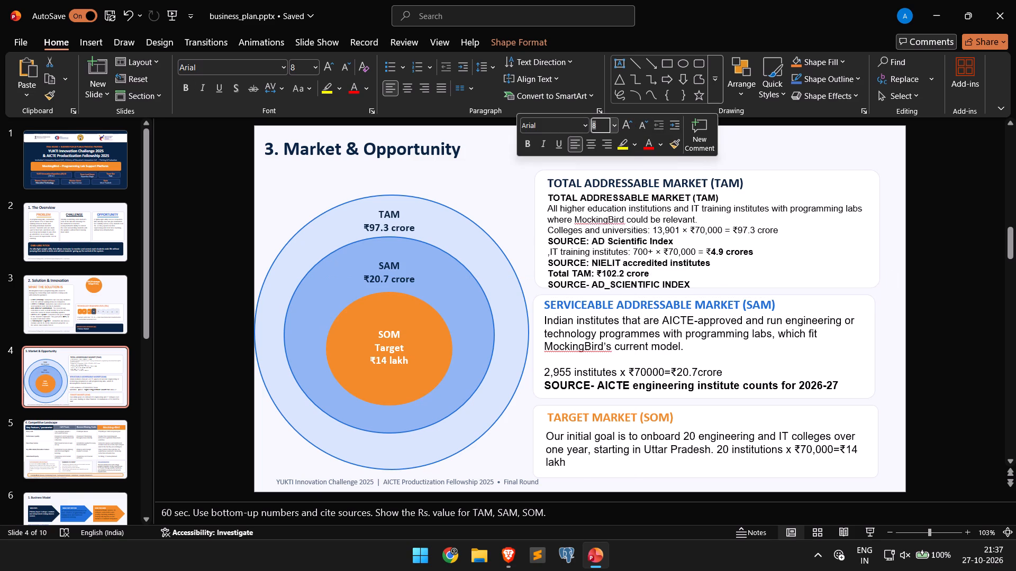
Extend the TAM card's top edge upward and shift its heading and body text up inside the card.
left_click(792, 169)
left_click_drag(710, 168, 709, 153)
left_click(711, 177)
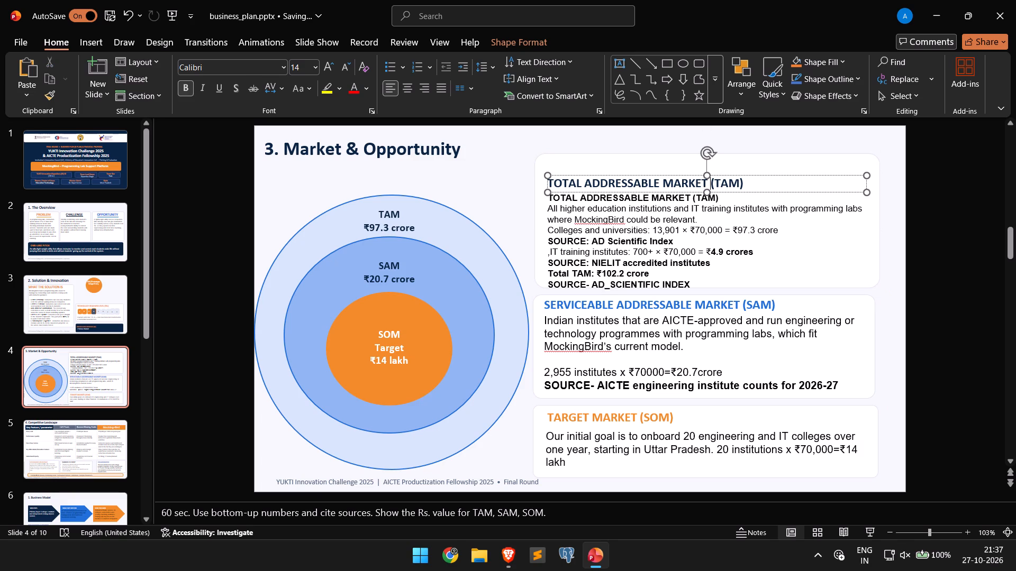
left_click_drag(770, 179, 767, 164)
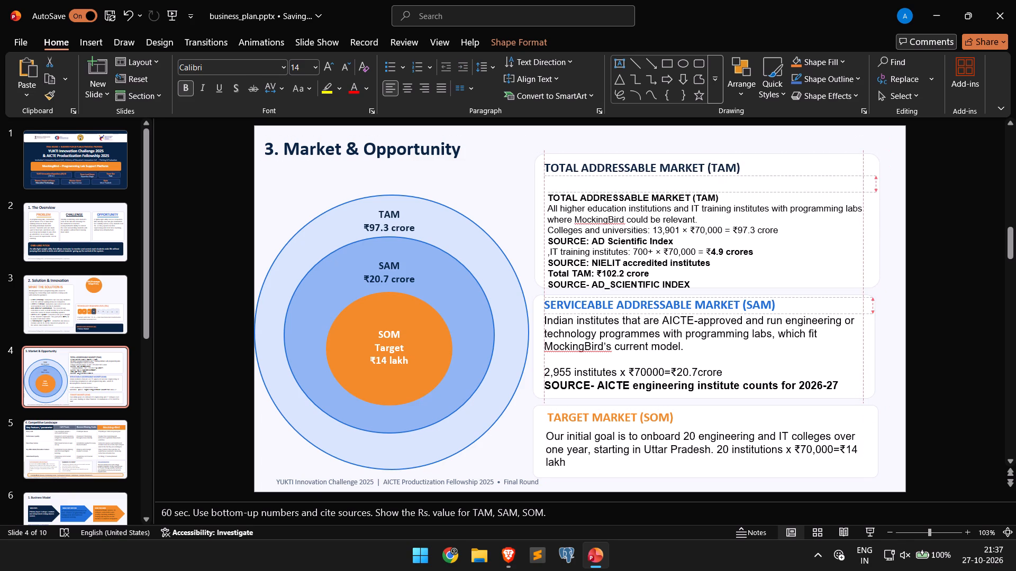
left_click_drag(767, 164, 767, 165)
left_click(754, 231)
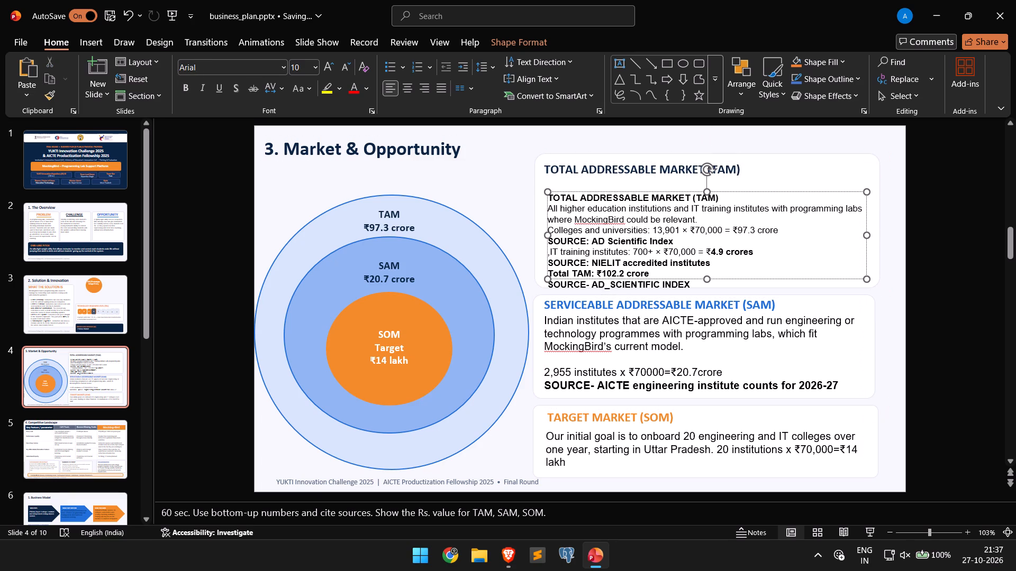
left_click_drag(709, 196, 710, 189)
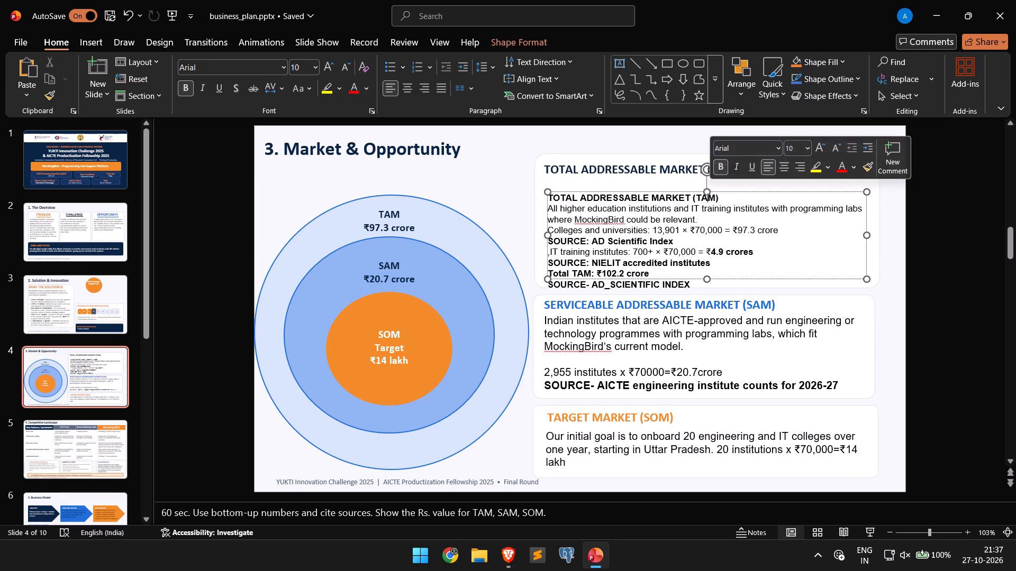
left_click_drag(722, 192, 720, 184)
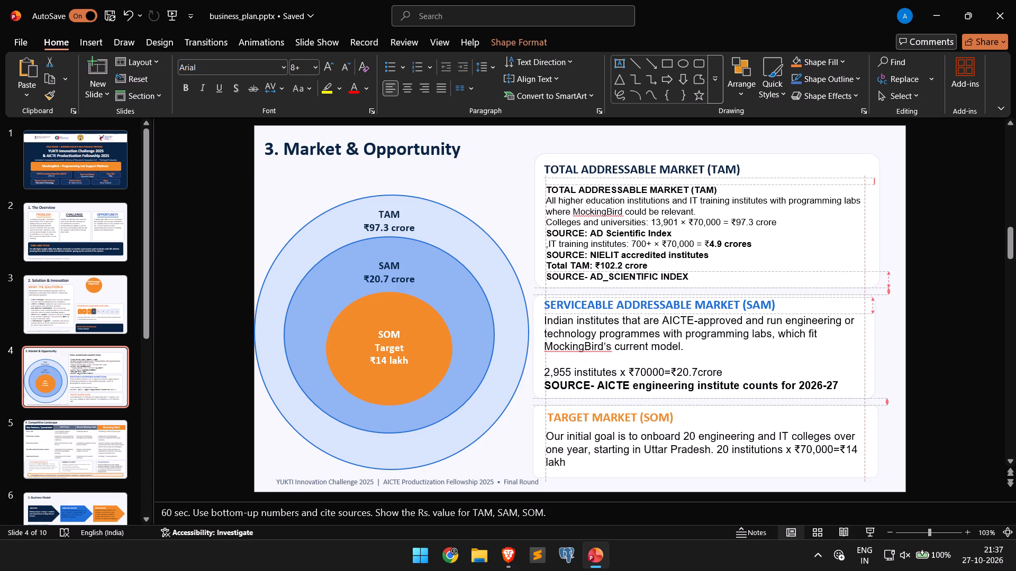
left_click_drag(720, 184, 719, 183)
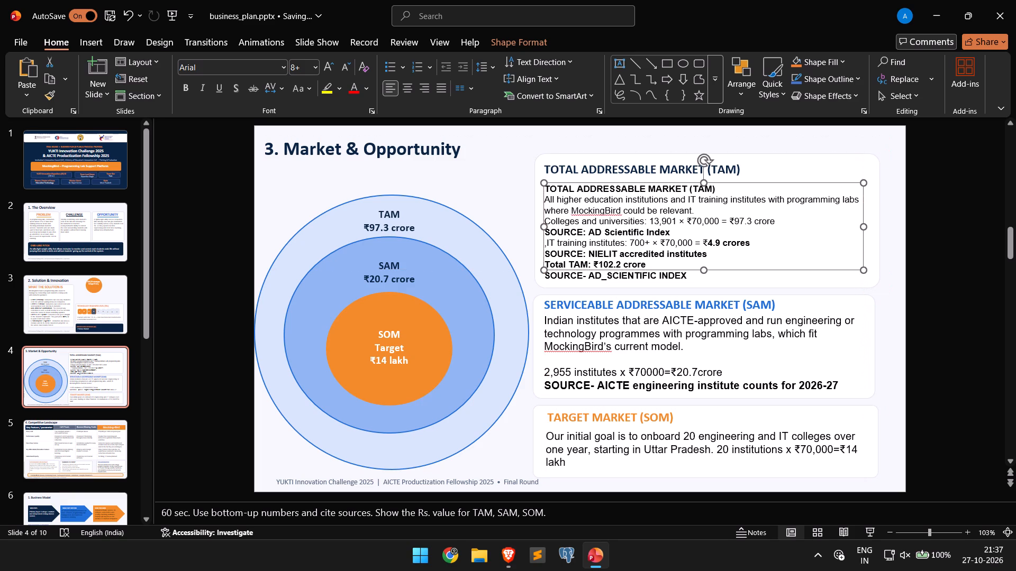
Set all the body text in the SAM card, including the calculation and source lines, to font size 11.
double_click(688, 372)
double_click(651, 269)
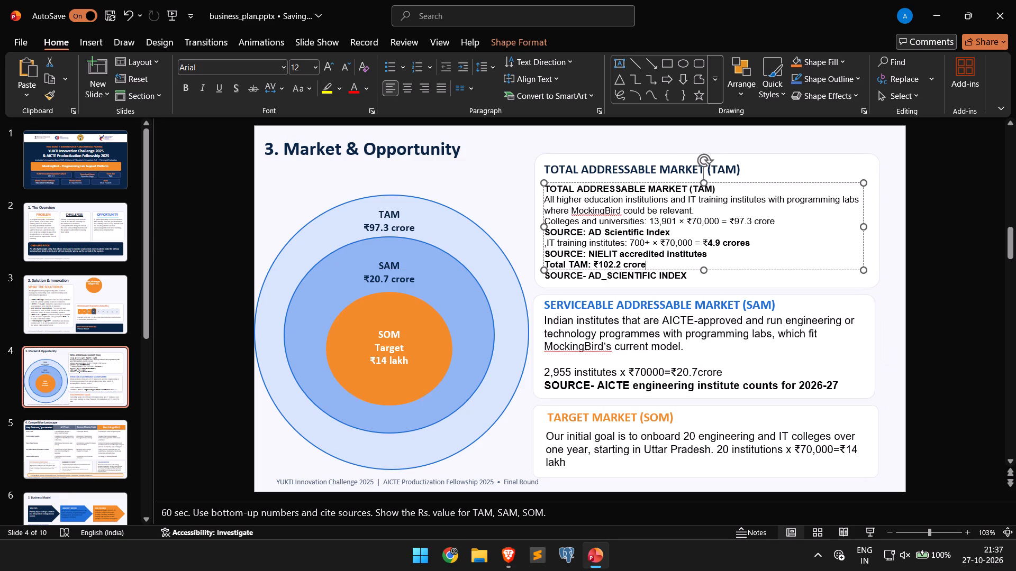
triple_click(646, 251)
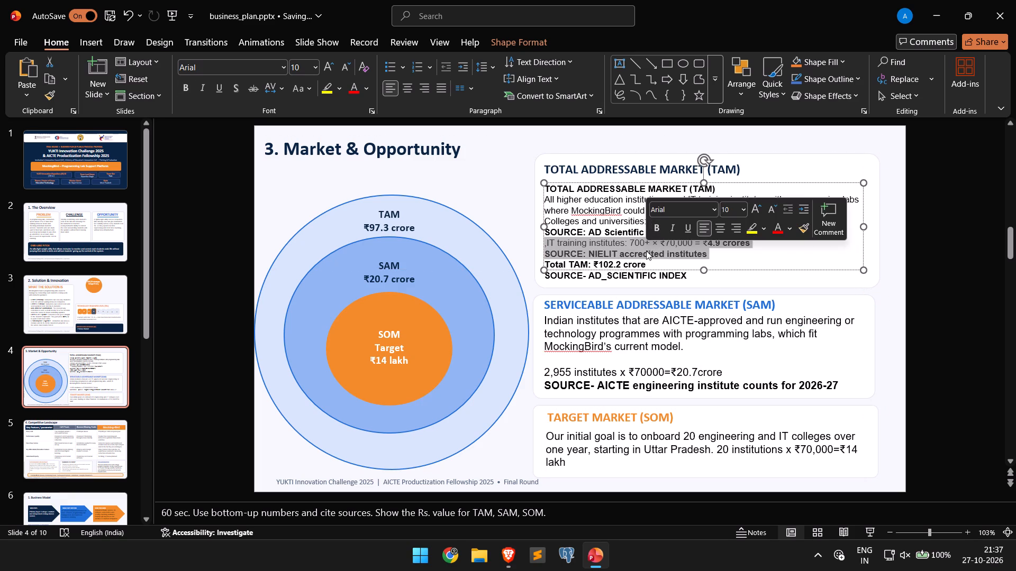
triple_click(678, 317)
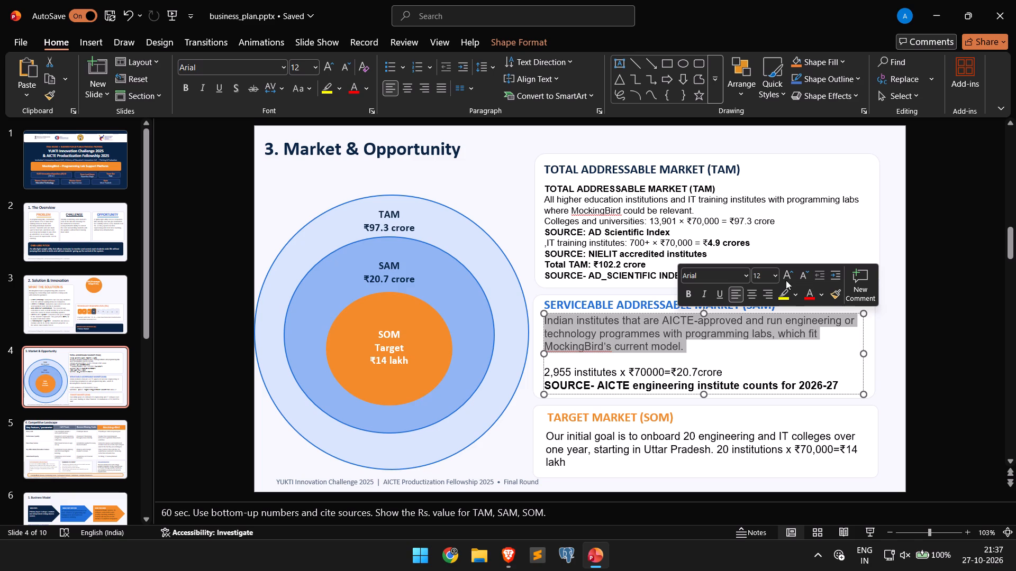
left_click(773, 277)
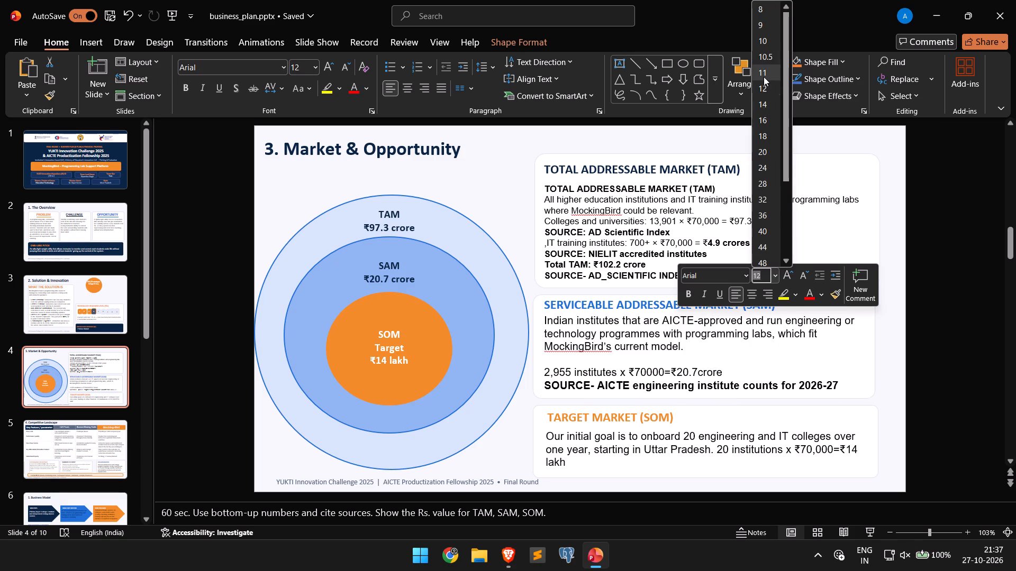
left_click(764, 76)
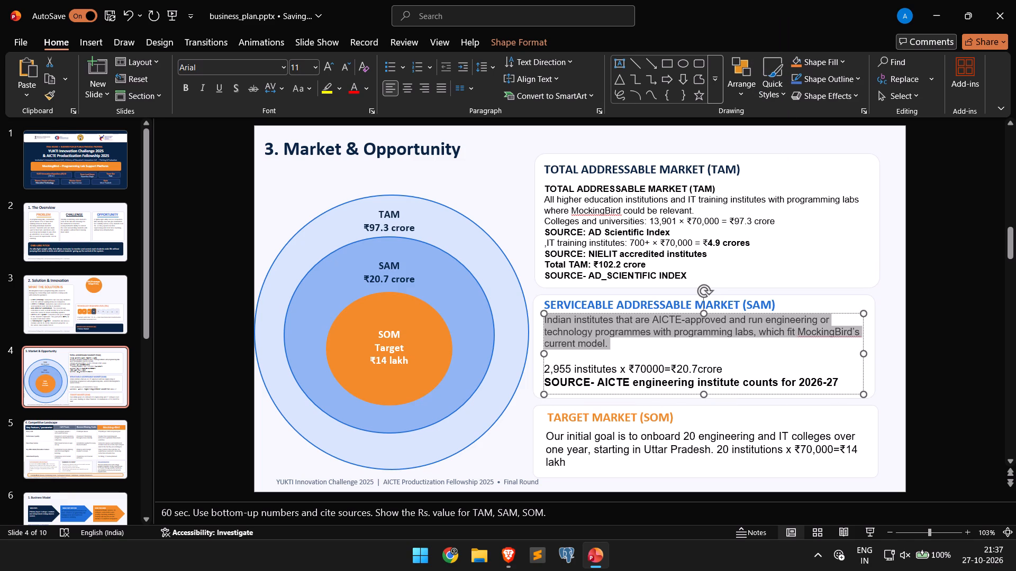
double_click(748, 369)
left_click_drag(836, 385, 656, 361)
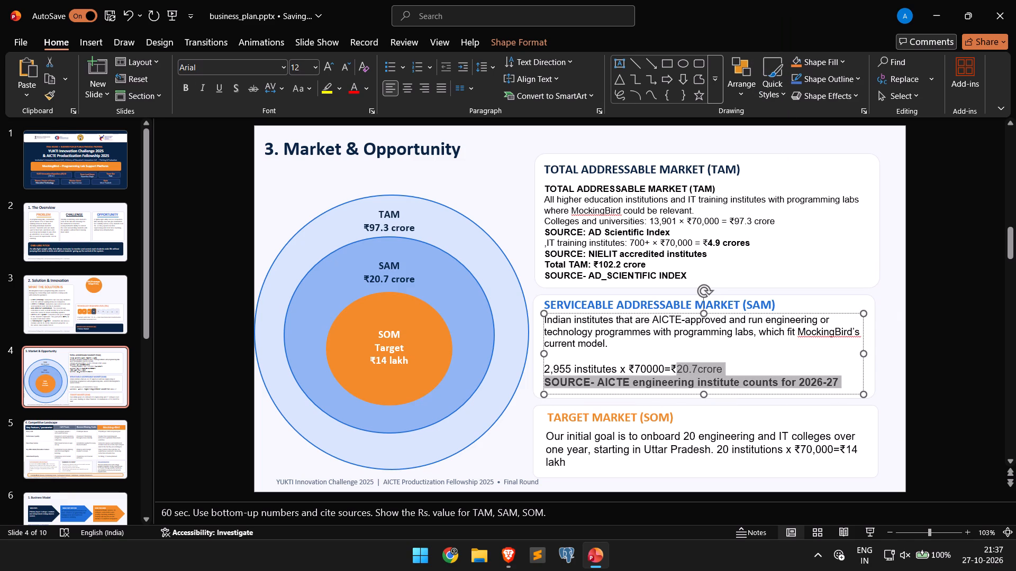
left_click_drag(656, 361, 559, 318)
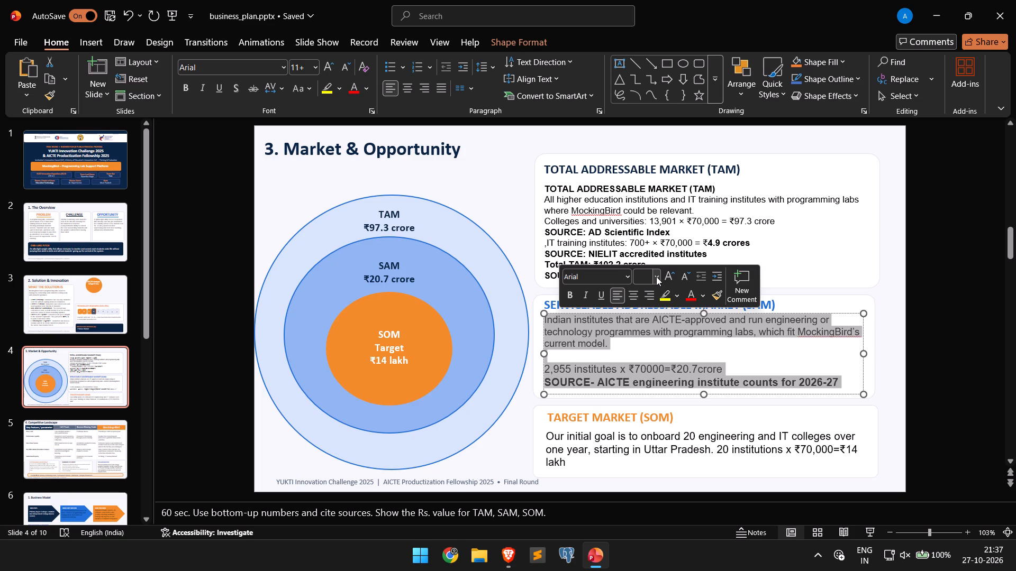
left_click(656, 277)
left_click(648, 72)
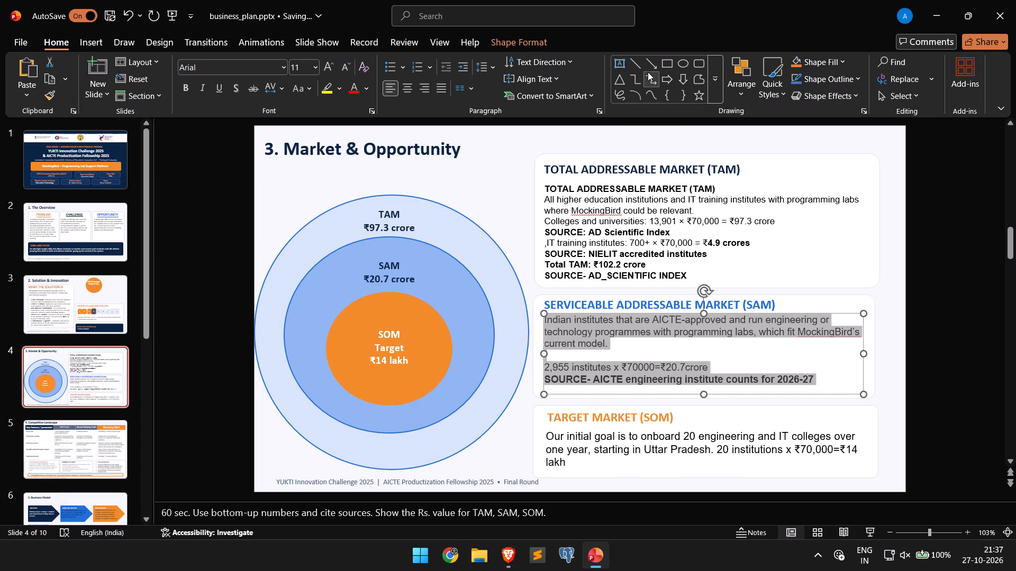
Make the labels "Colleges and universities" and "IT training institutes" bold in the TAM card's body text.
left_click(761, 268)
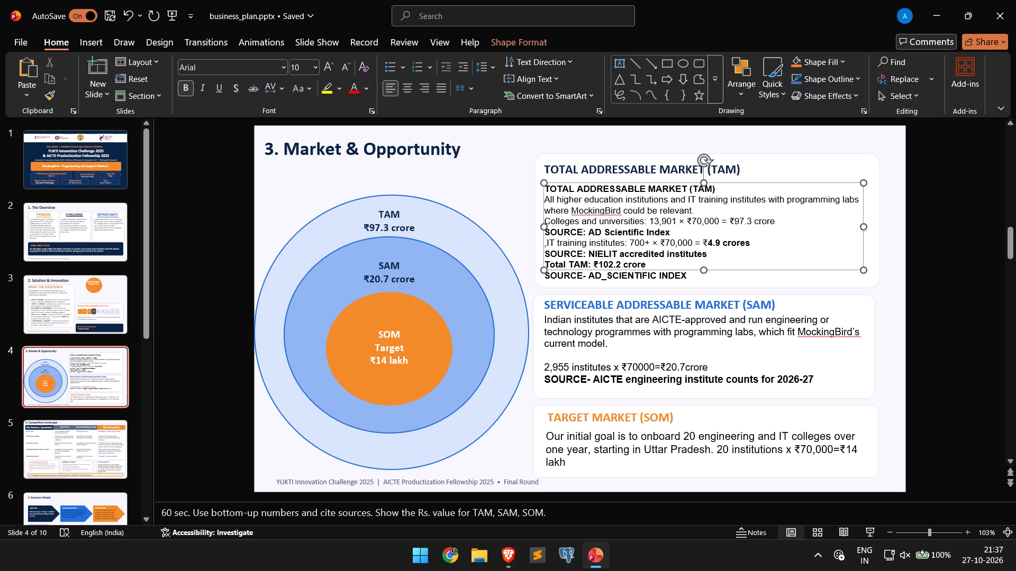
left_click_drag(643, 224, 551, 218)
left_click(565, 197)
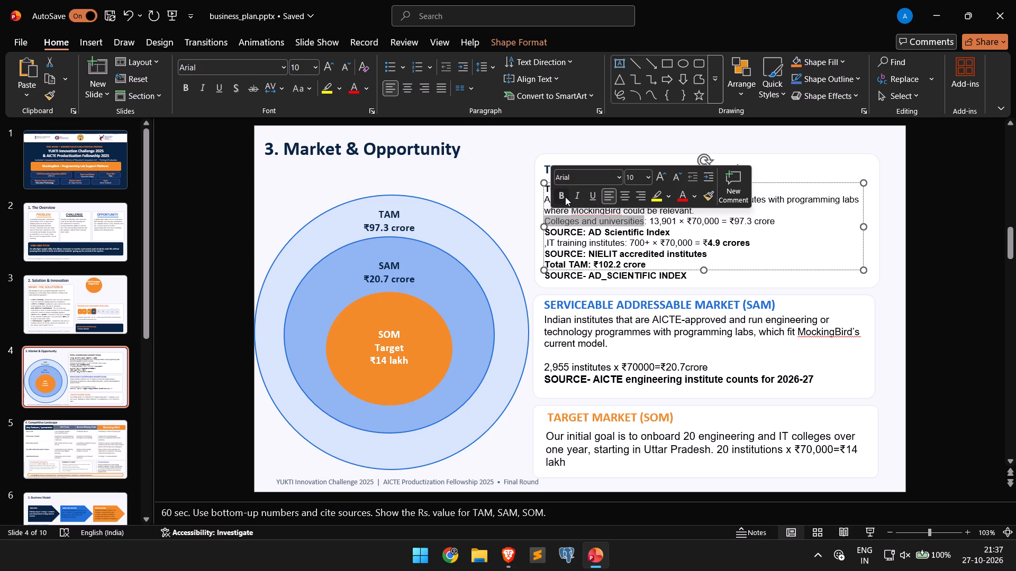
left_click(927, 202)
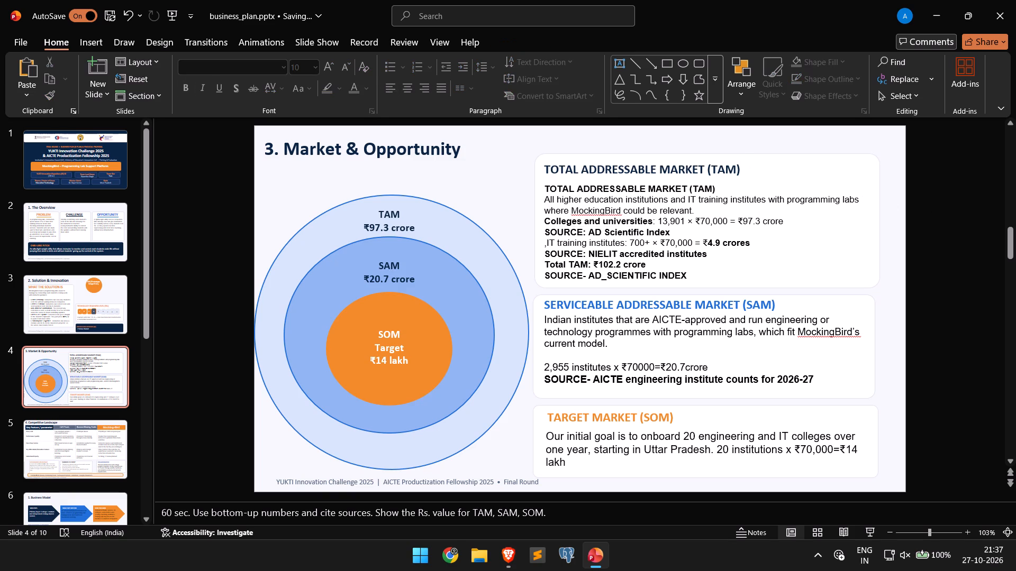
left_click_drag(624, 244, 559, 245)
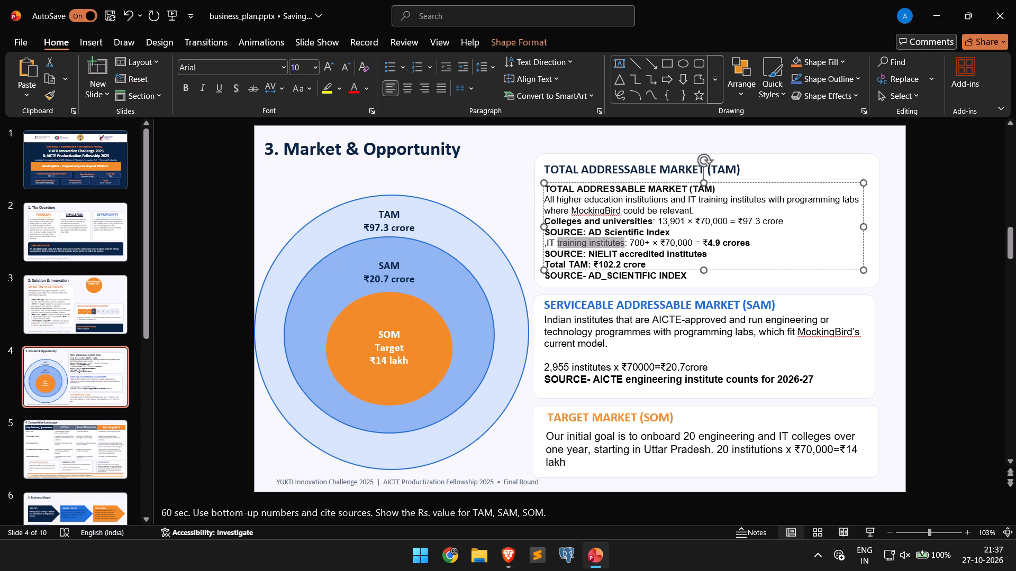
left_click_drag(559, 245, 545, 243)
left_click(555, 225)
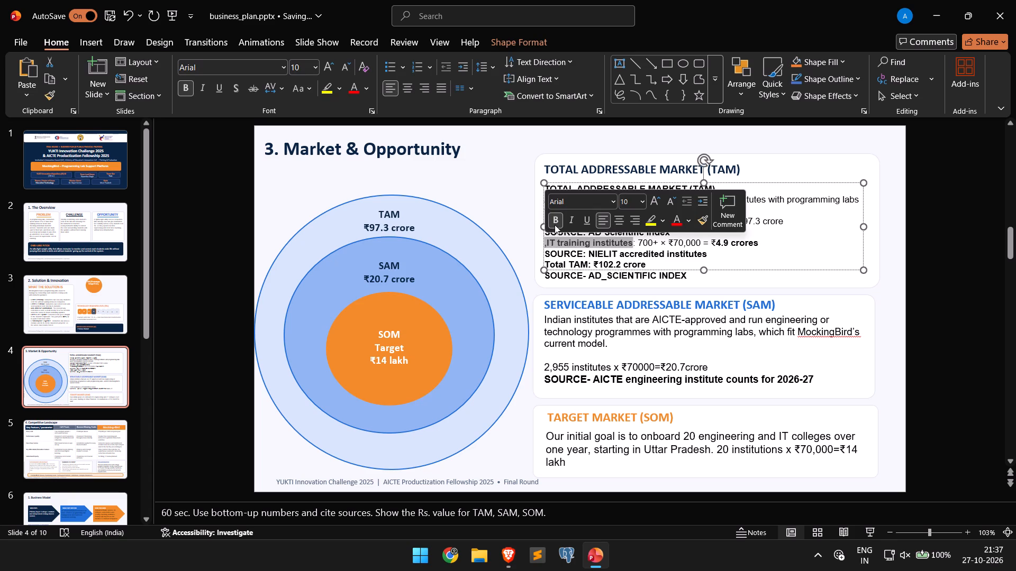
left_click(975, 213)
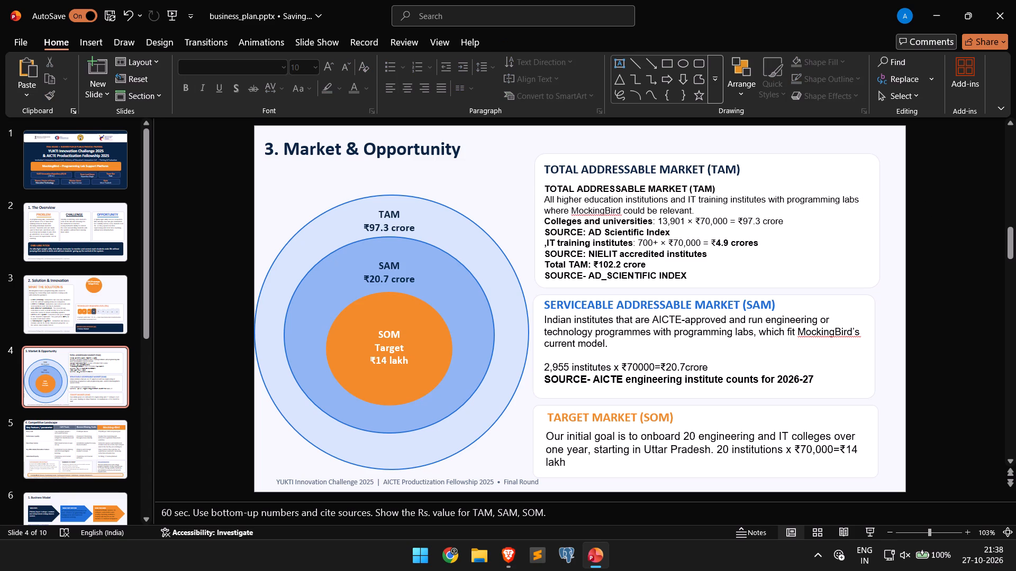
Delete the last line, "SOURCE: AD_SCIENTIFIC INDEX", from the TAM card's body text.
left_click_drag(691, 274, 558, 275)
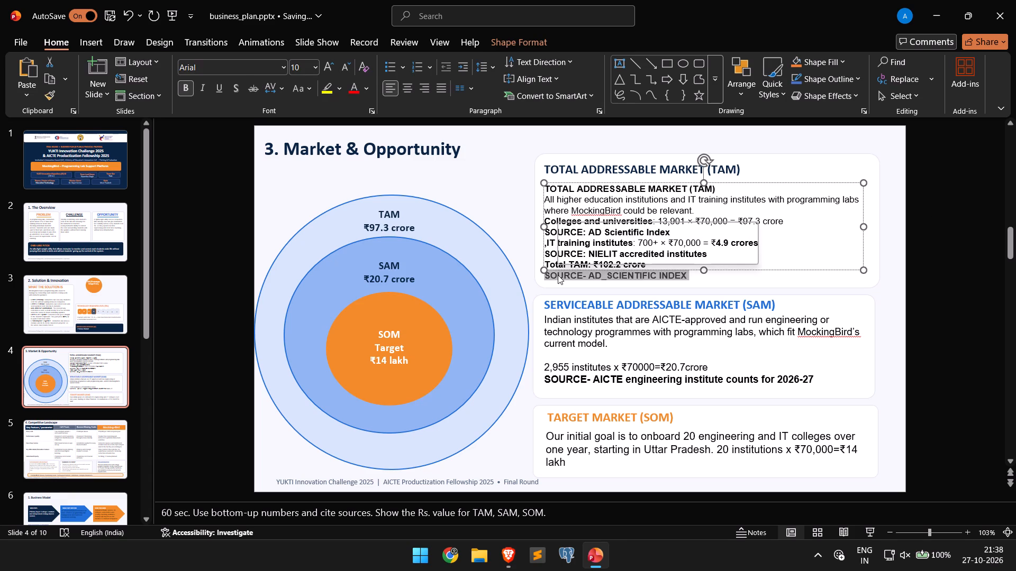
key("BackSpace")
Set the TAM card's body text, from "All higher education institutions" through the Total TAM line, to font size 12.
left_click_drag(664, 262, 615, 237)
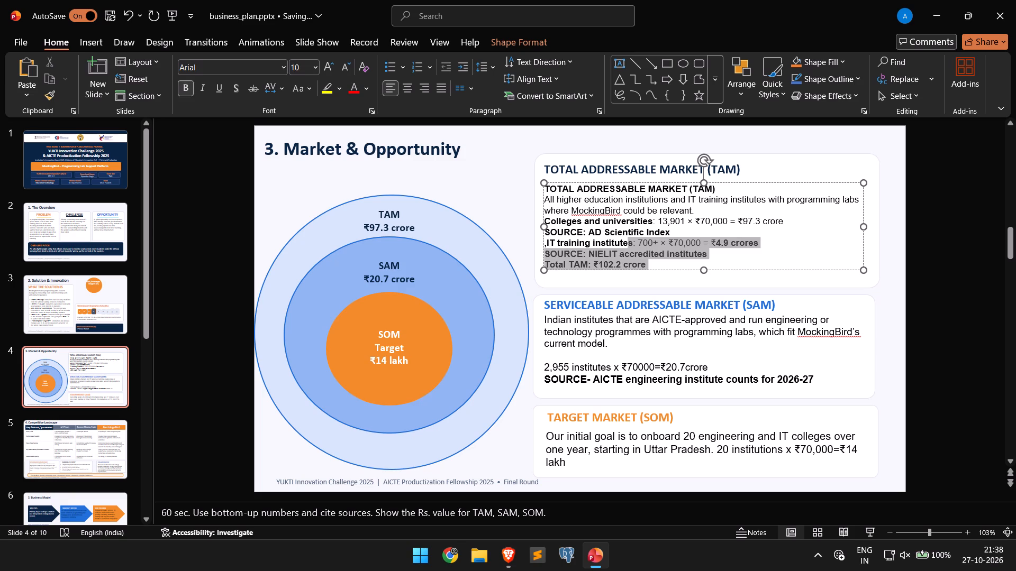
left_click_drag(615, 237, 551, 199)
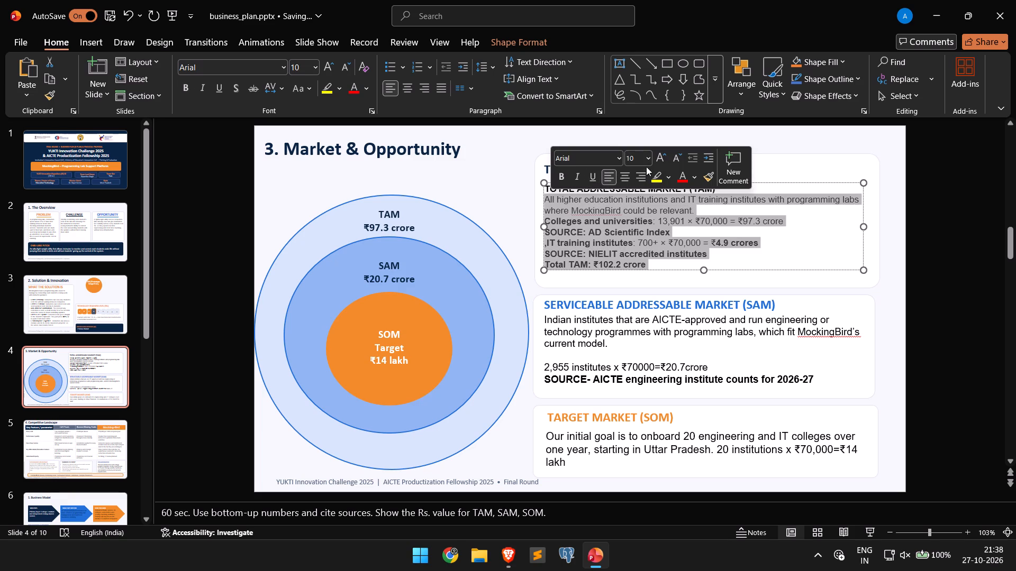
left_click(647, 162)
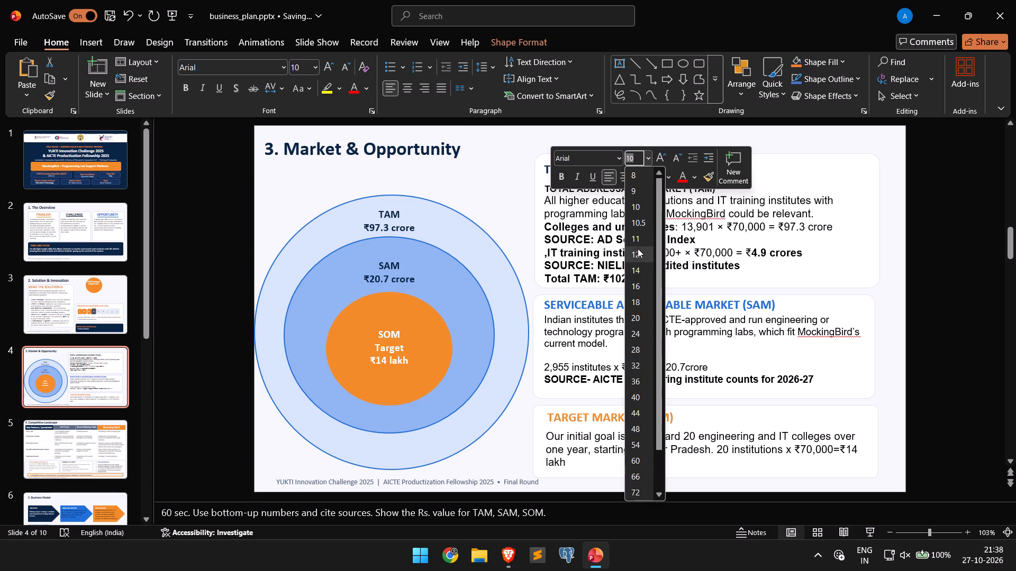
left_click(638, 248)
left_click(903, 198)
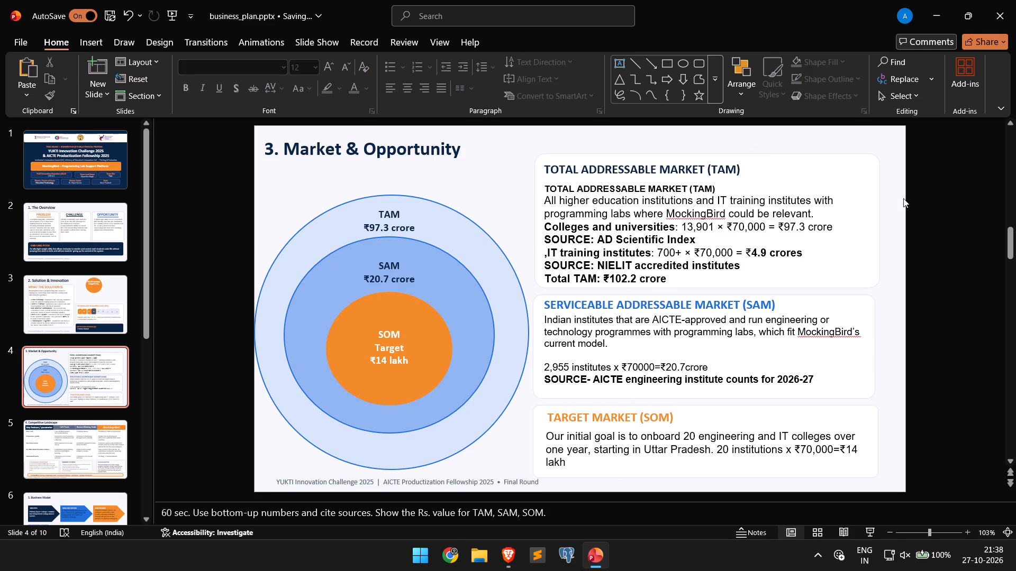
Delete the duplicate "TOTAL ADDRESSABLE MARKET (TAM)" line and its empty line from the start of the TAM body text.
left_click_drag(738, 186, 551, 174)
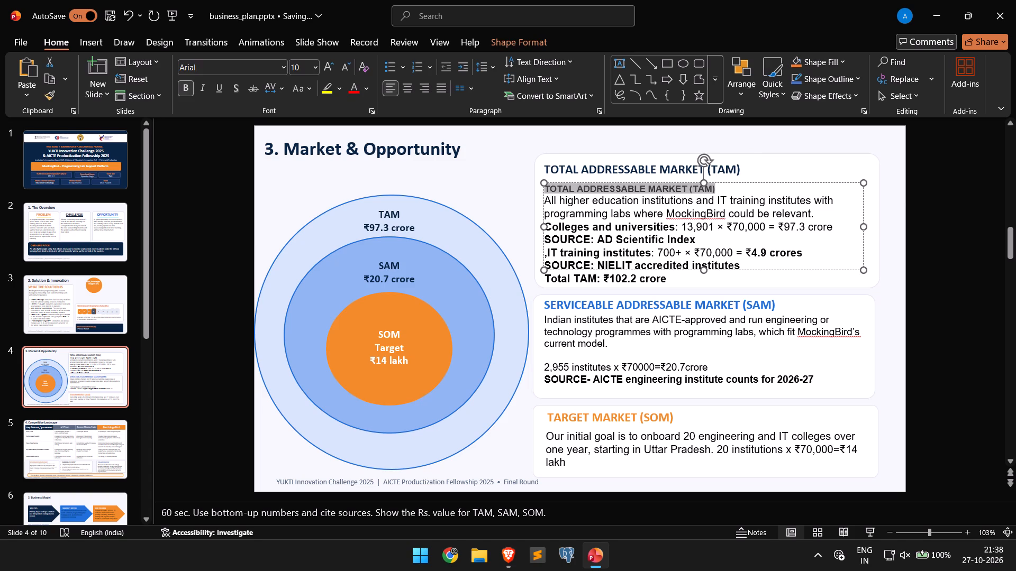
left_click_drag(551, 174, 550, 174)
key("BackSpace")
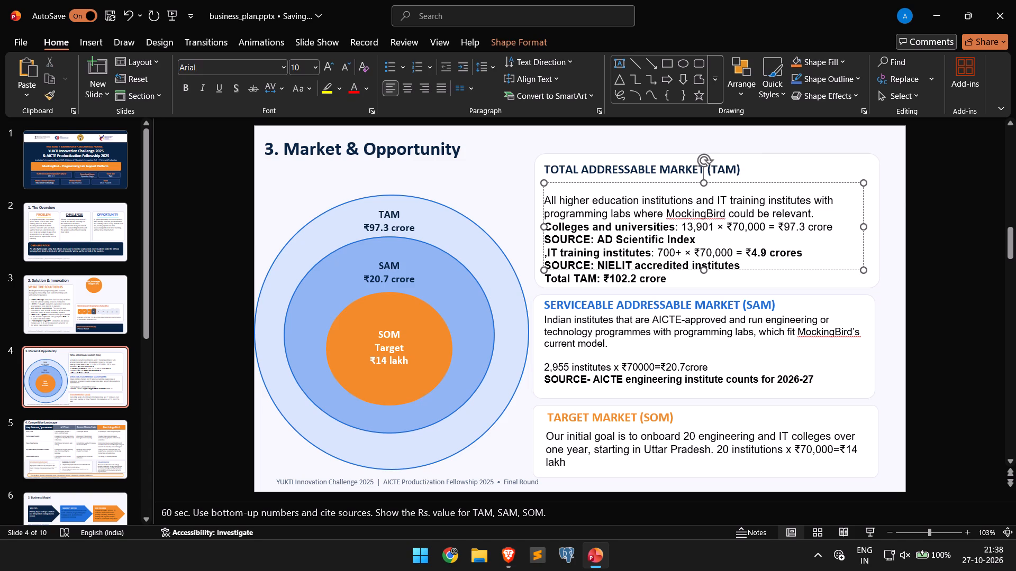
left_click(732, 211)
key("BackSpace")
key("Down")
key("Left")
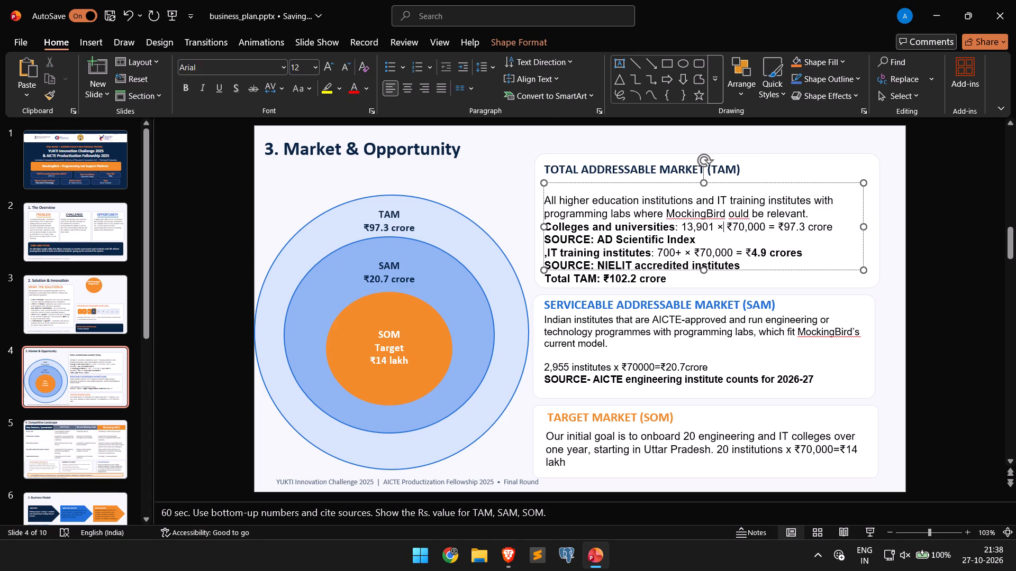
left_click(548, 202)
key("Left")
key("BackSpace")
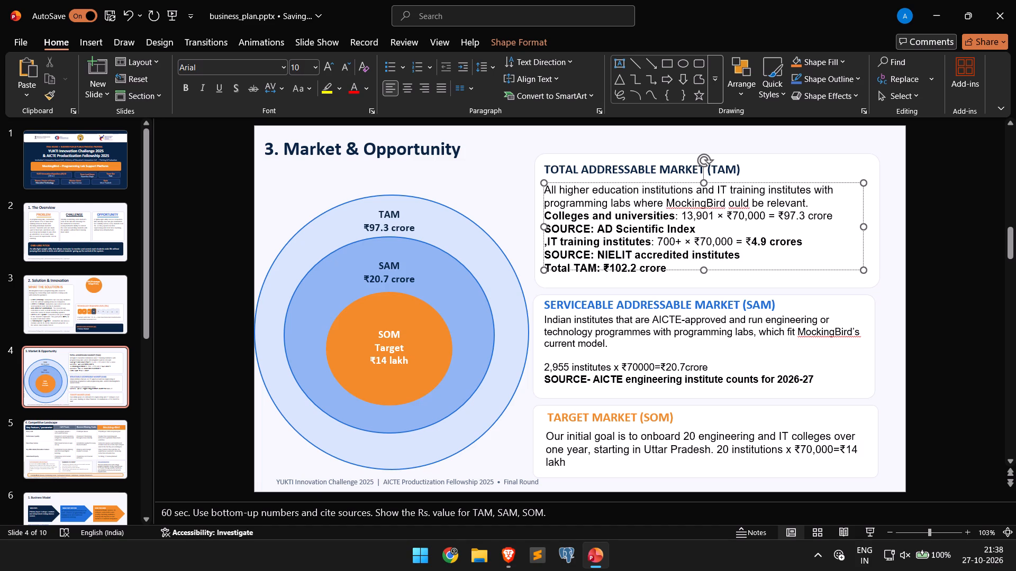
Set all the body text in the SAM card to font size 12.
left_click(706, 383)
key("ctrl+a")
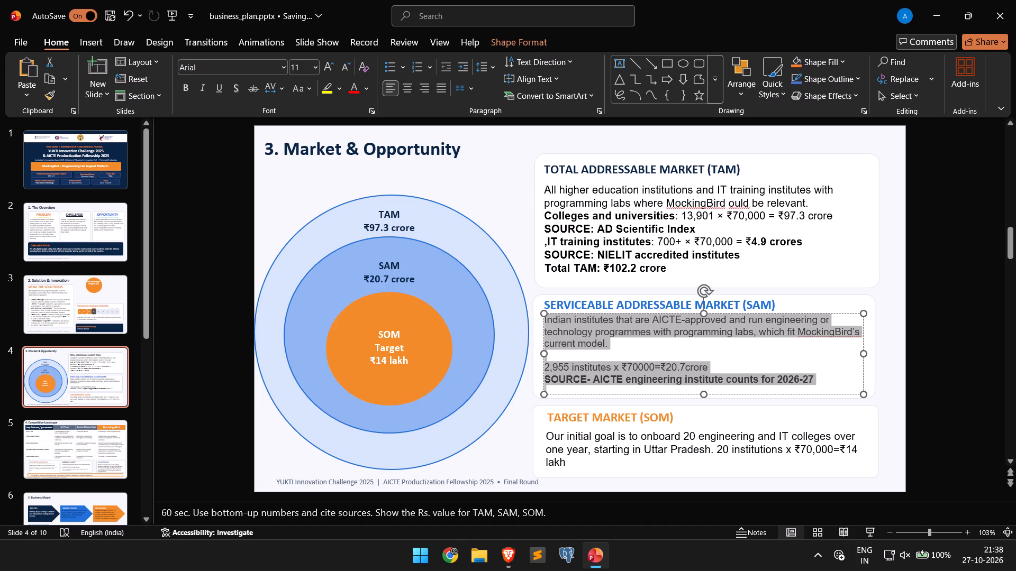
right_click(815, 361)
left_click(764, 345)
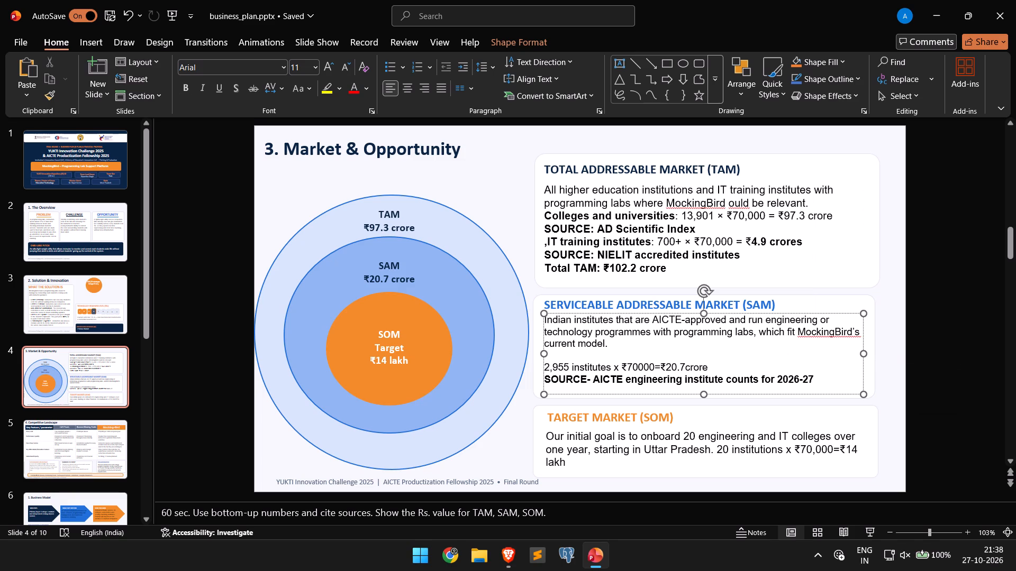
key("ctrl+a")
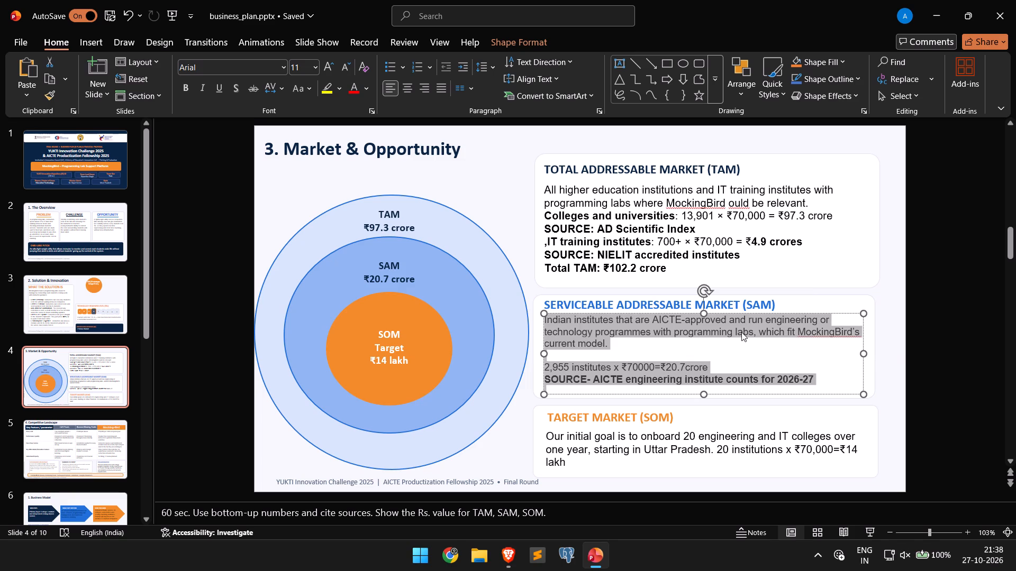
right_click(741, 332)
left_click(842, 150)
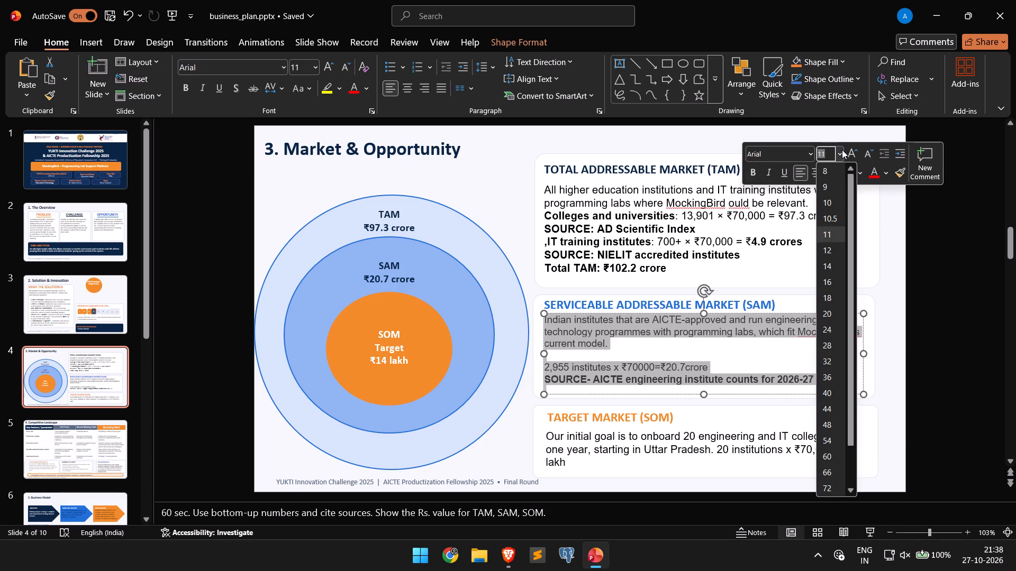
left_click(837, 244)
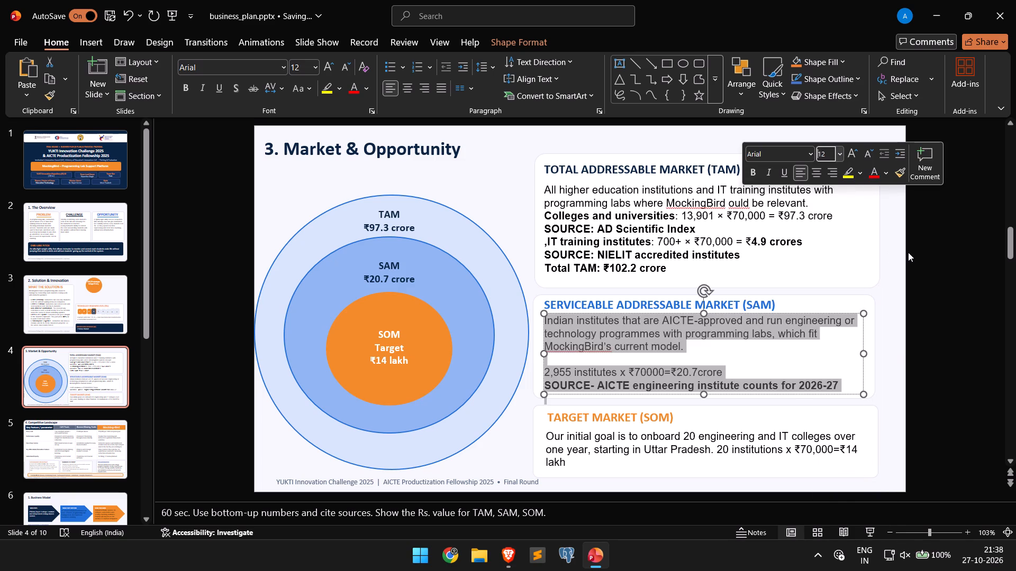
left_click(909, 252)
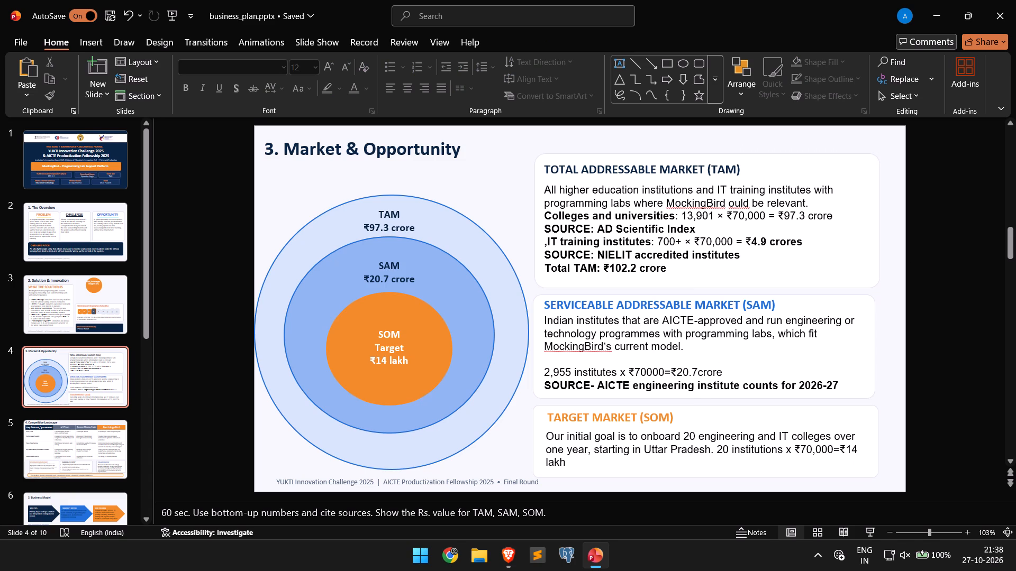
Remove the bold formatting from "₹4.9 crores" in the TAM card's IT training institutes line.
left_click_drag(810, 243, 755, 231)
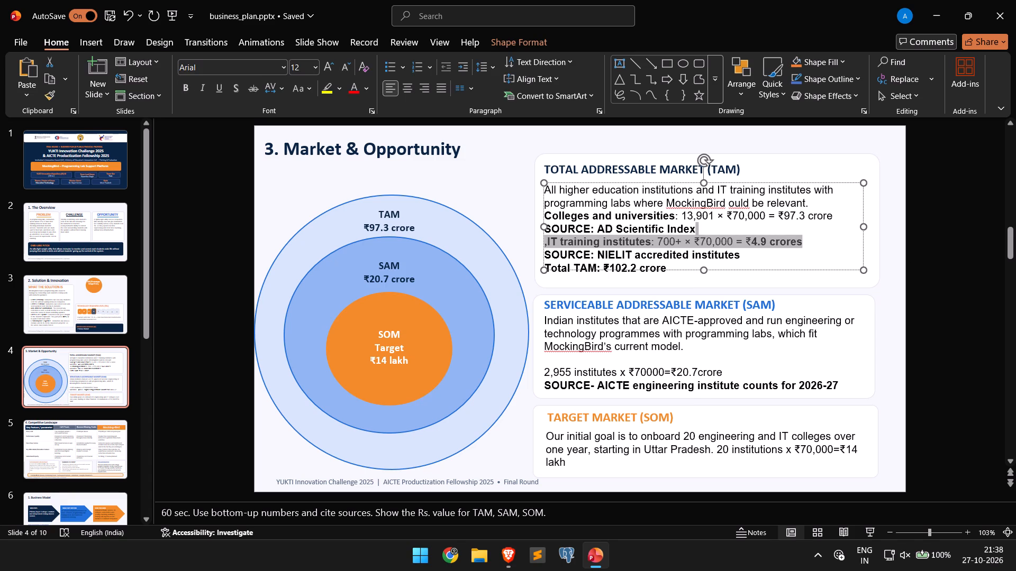
left_click_drag(755, 231, 746, 240)
left_click(757, 220)
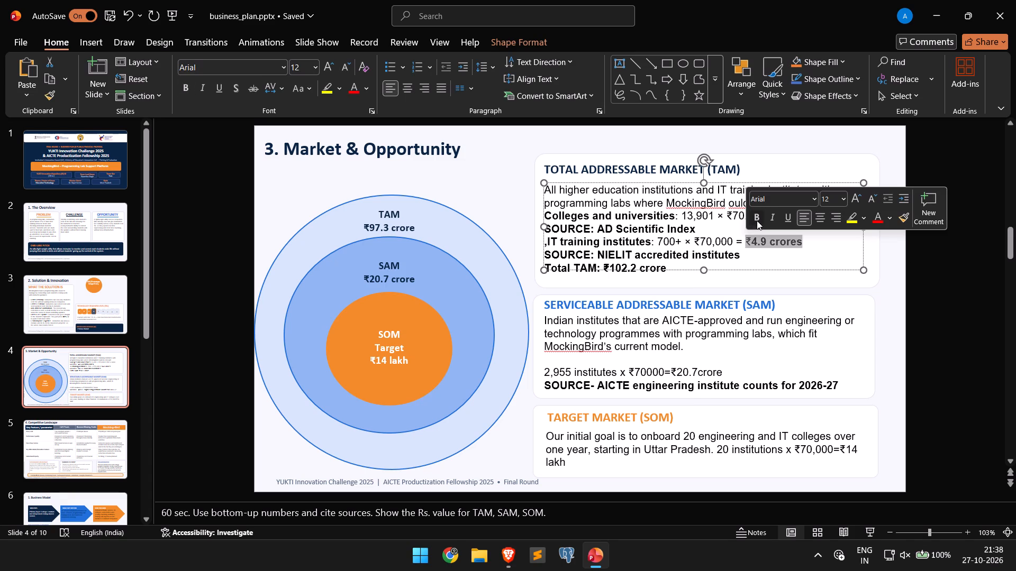
left_click(757, 220)
left_click(932, 239)
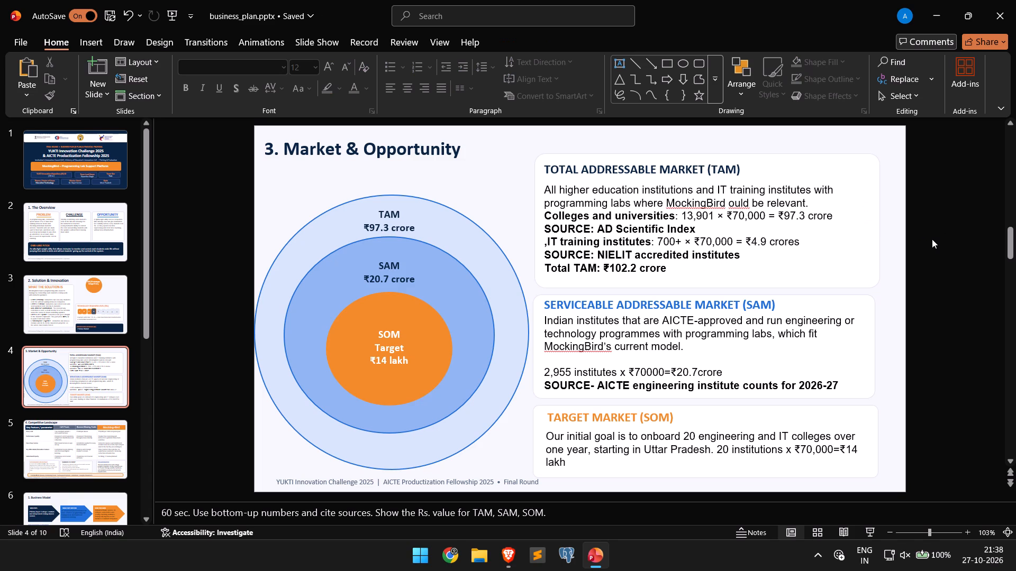
left_click(932, 239)
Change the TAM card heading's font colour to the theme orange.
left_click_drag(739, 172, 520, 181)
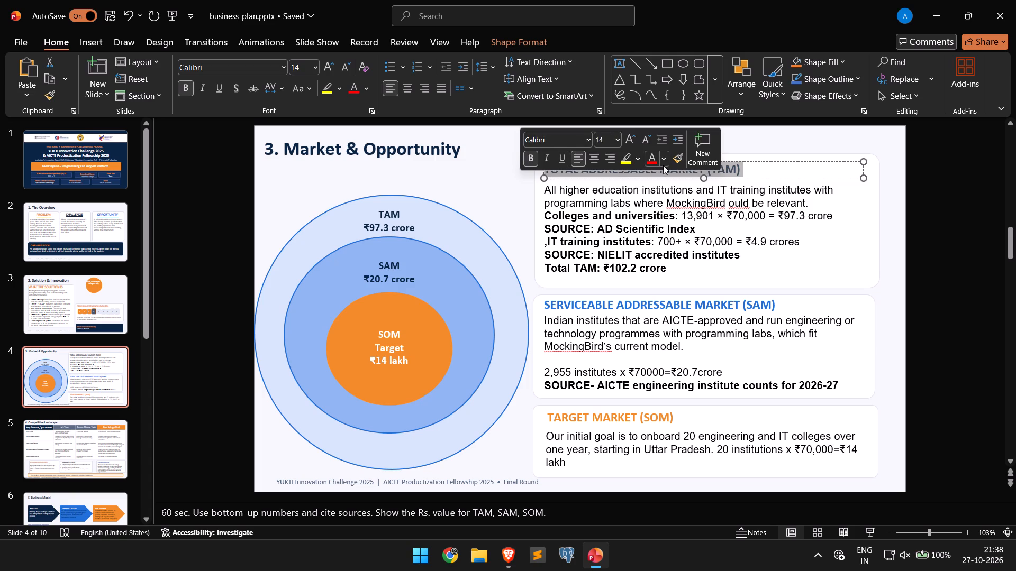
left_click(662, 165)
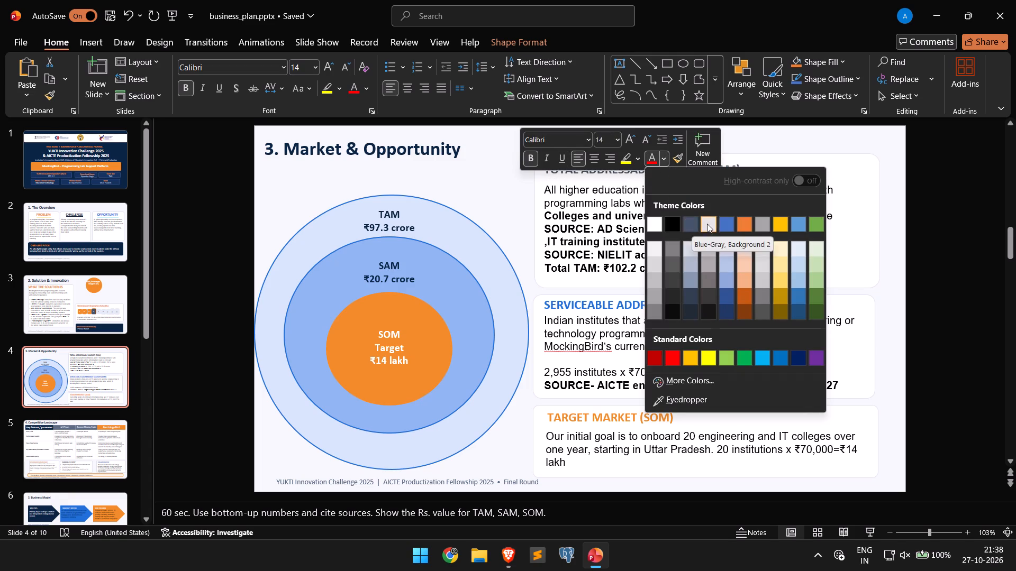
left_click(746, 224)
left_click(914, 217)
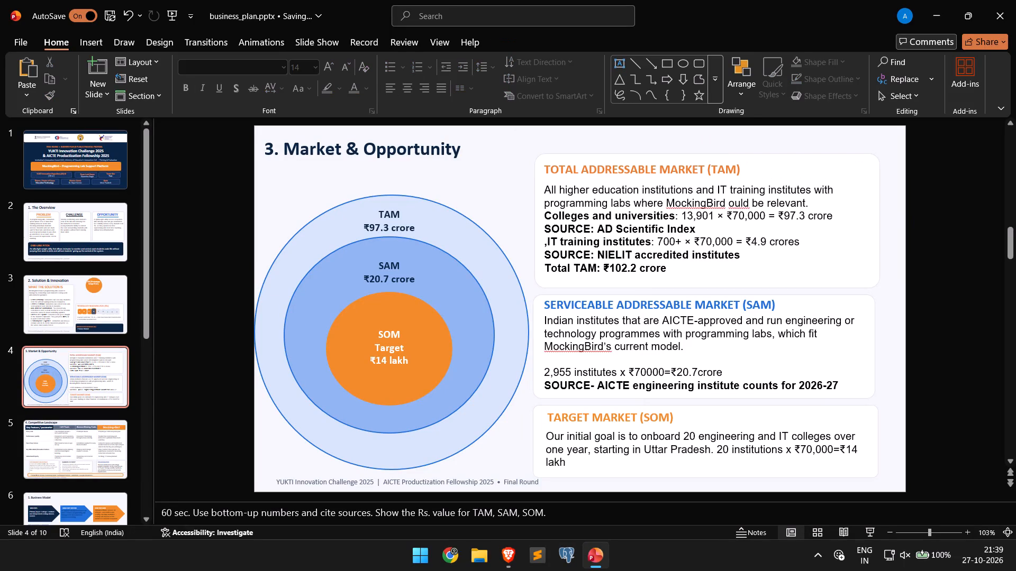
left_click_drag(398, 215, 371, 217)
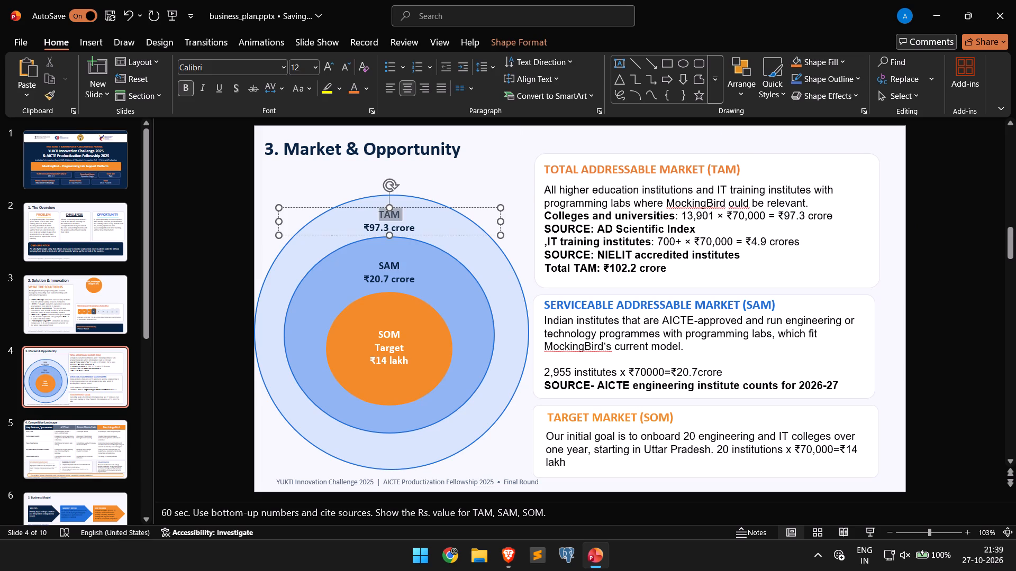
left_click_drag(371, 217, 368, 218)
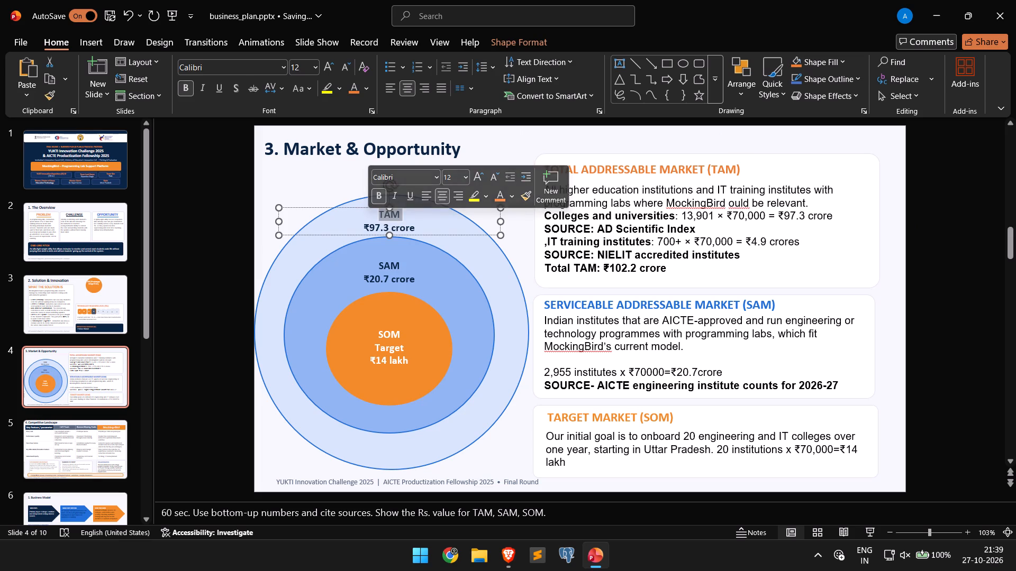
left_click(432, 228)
Change the TAM card heading's font colour to a dark shade of the theme's Blue, Accent 1.
left_click_drag(739, 170, 653, 155)
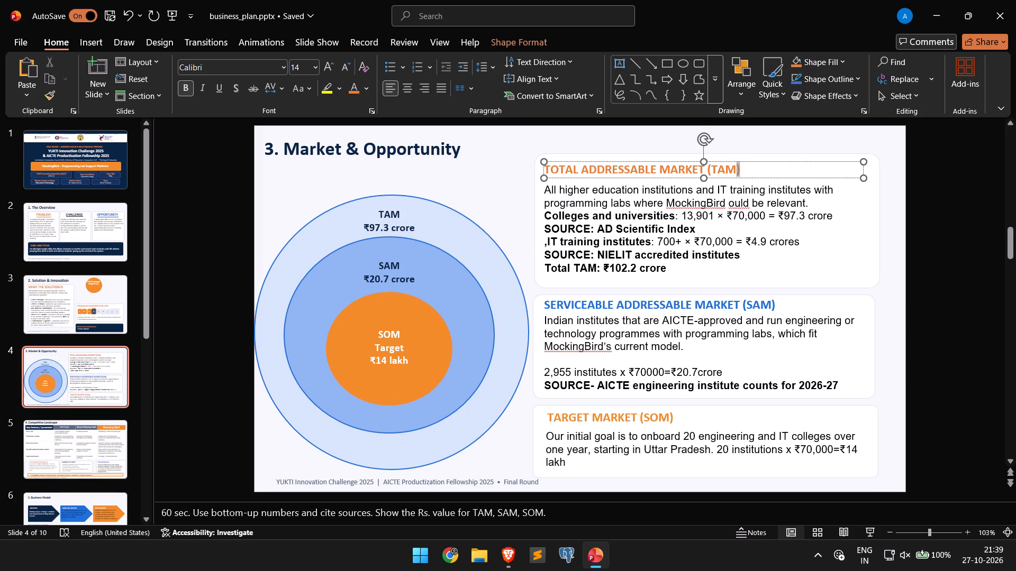
left_click_drag(653, 155, 547, 158)
left_click(688, 142)
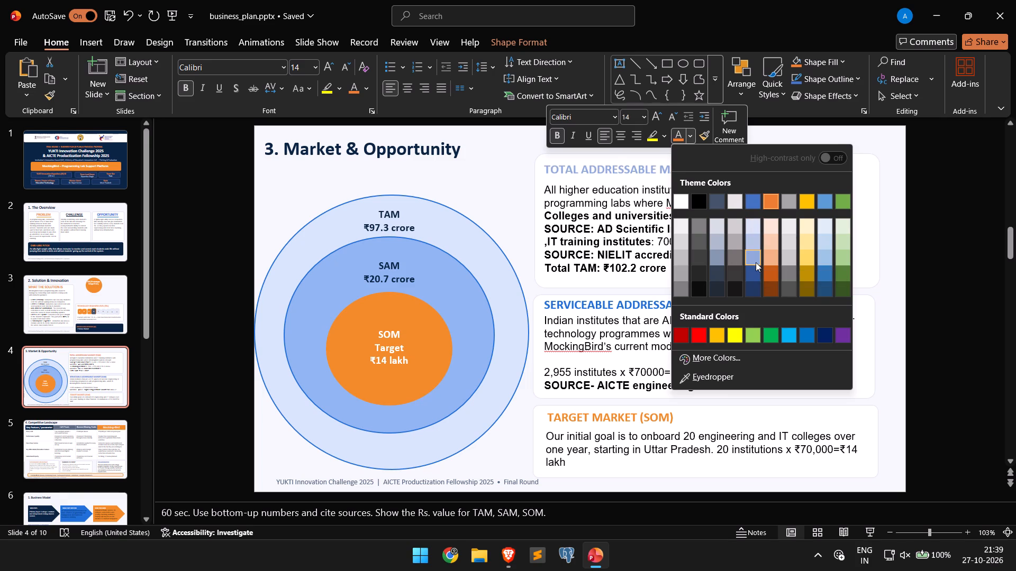
left_click(753, 289)
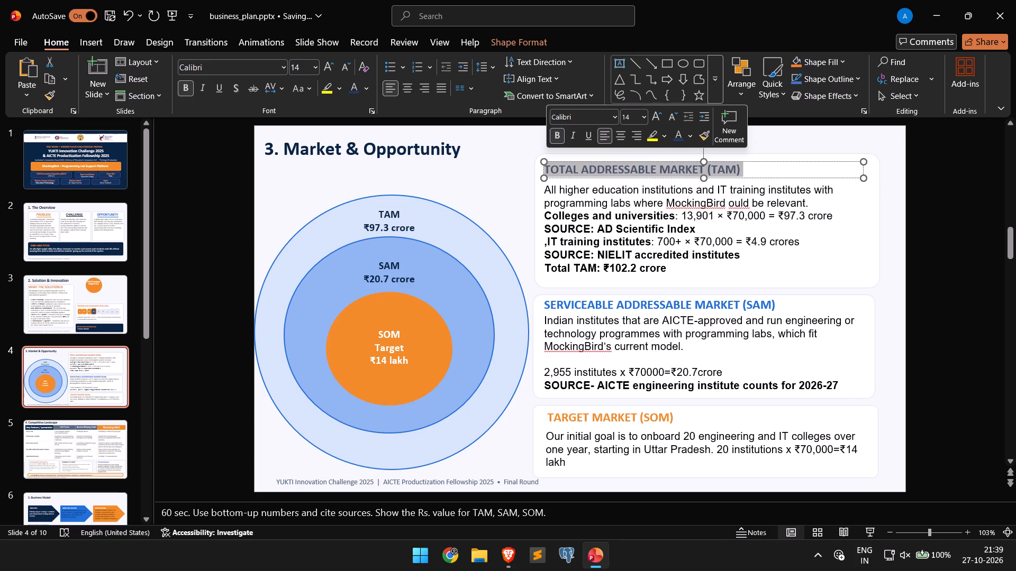
Look over the Competitive Landscape, Business Model and Funding Requirements slides, and return to the Market & Opportunity slide.
left_click(941, 197)
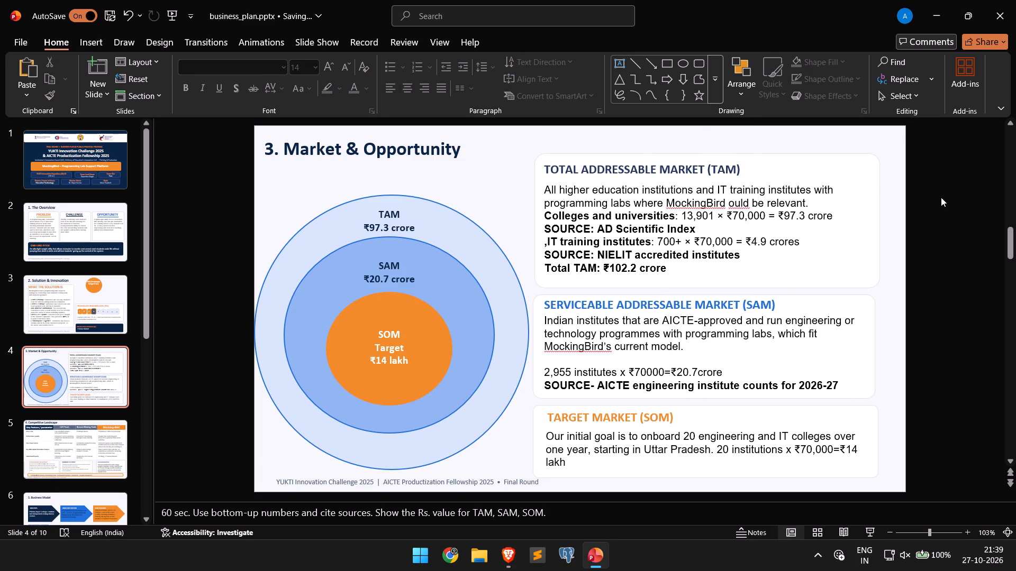
key("Down")
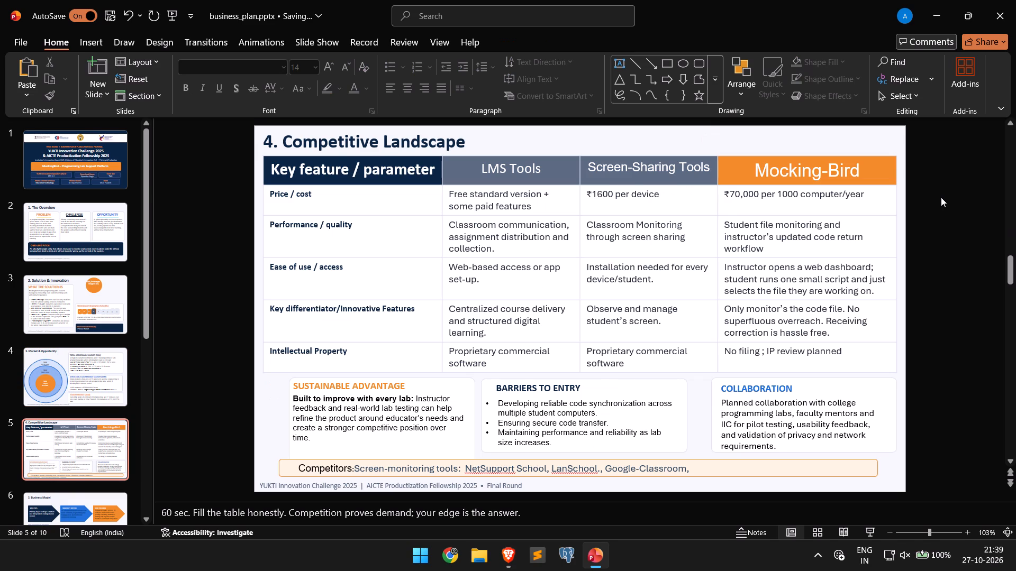
key("Down")
key("Down")
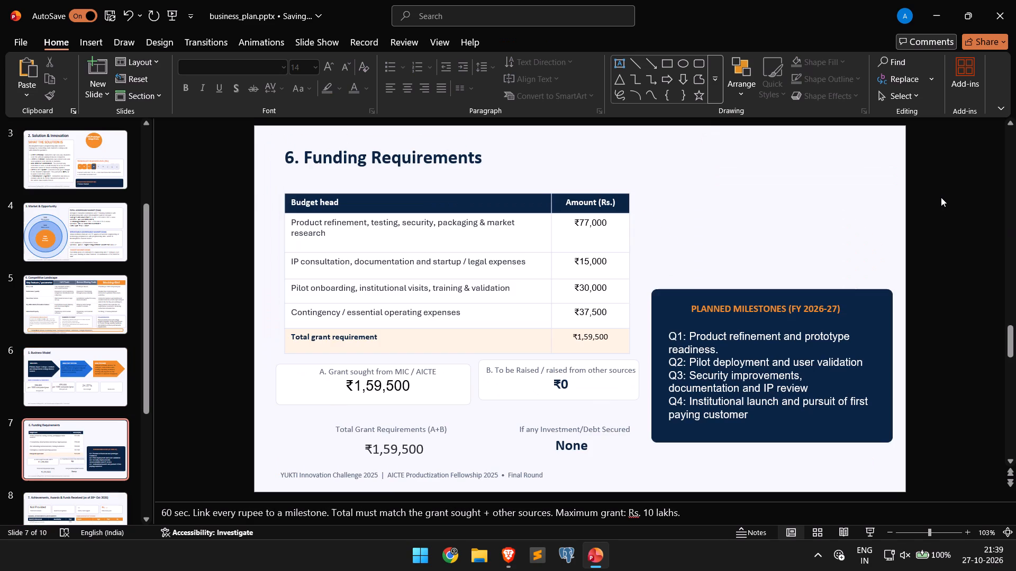
key("Up")
key("Up")
key("Up")
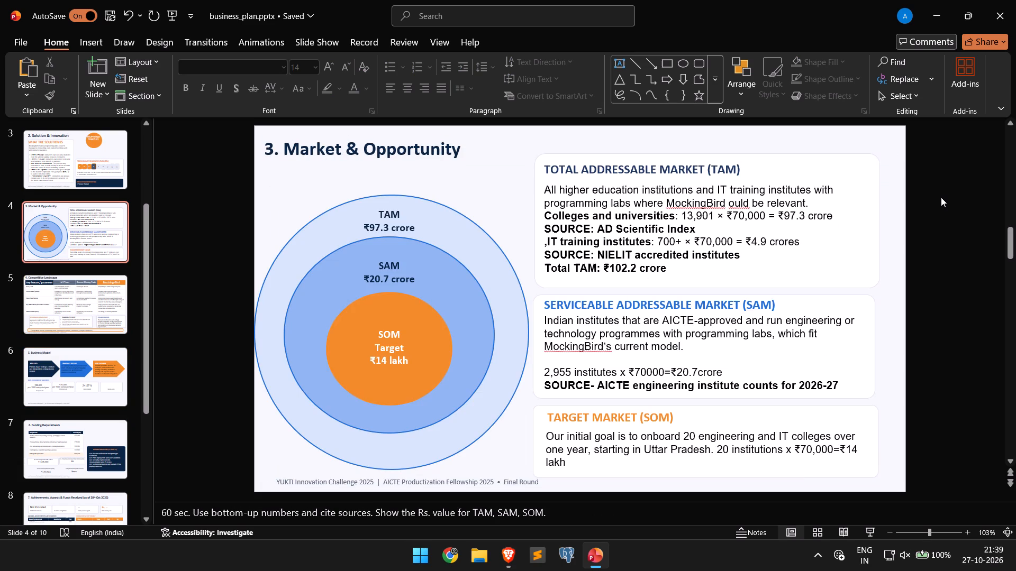
left_click(958, 222)
Correct the typo "ould" to "could" in the TAM card's description on the Market & Opportunity slide.
left_click(731, 202)
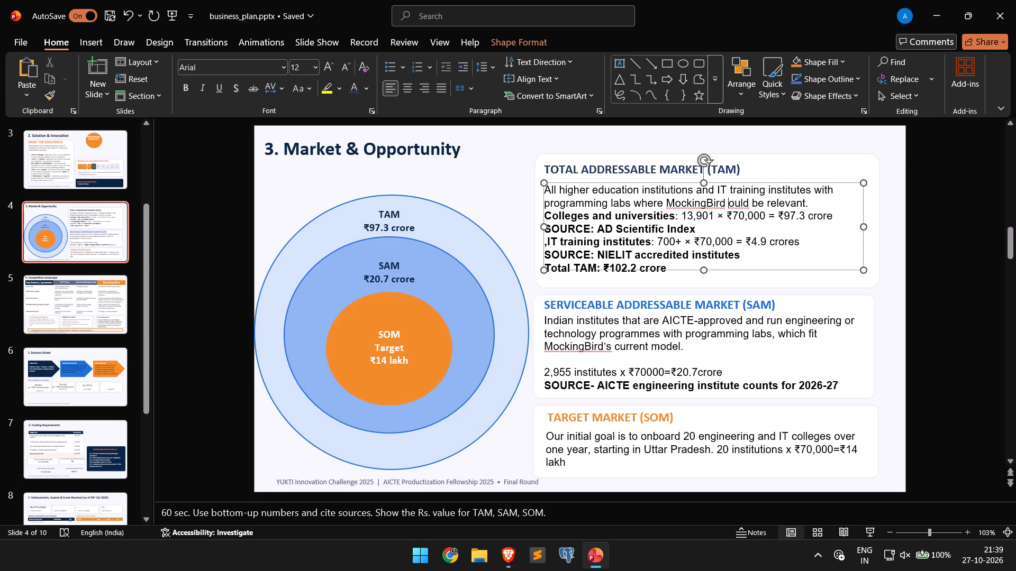
key("c")
left_click(889, 218)
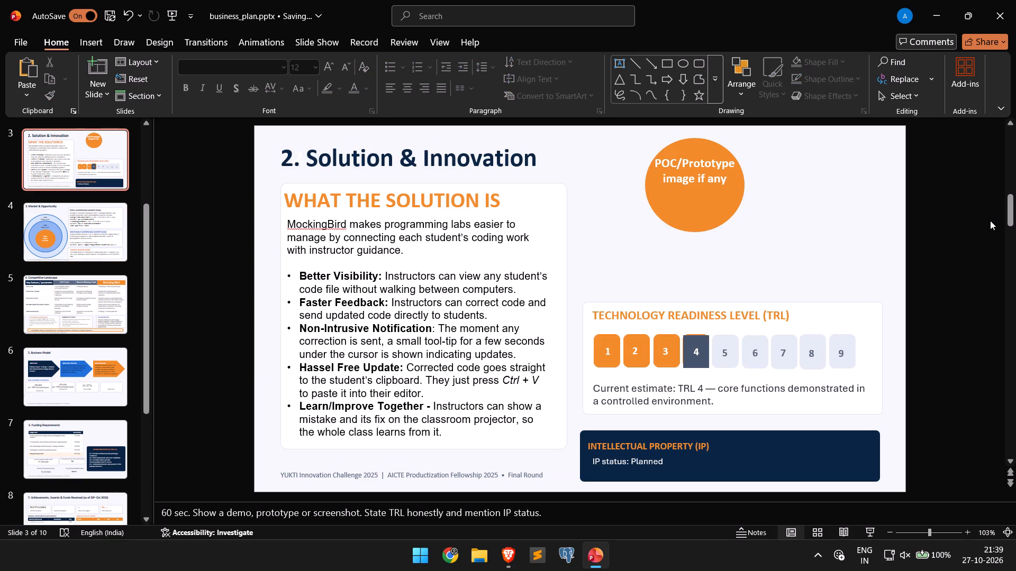
left_click(990, 220)
key("Down")
key("Down")
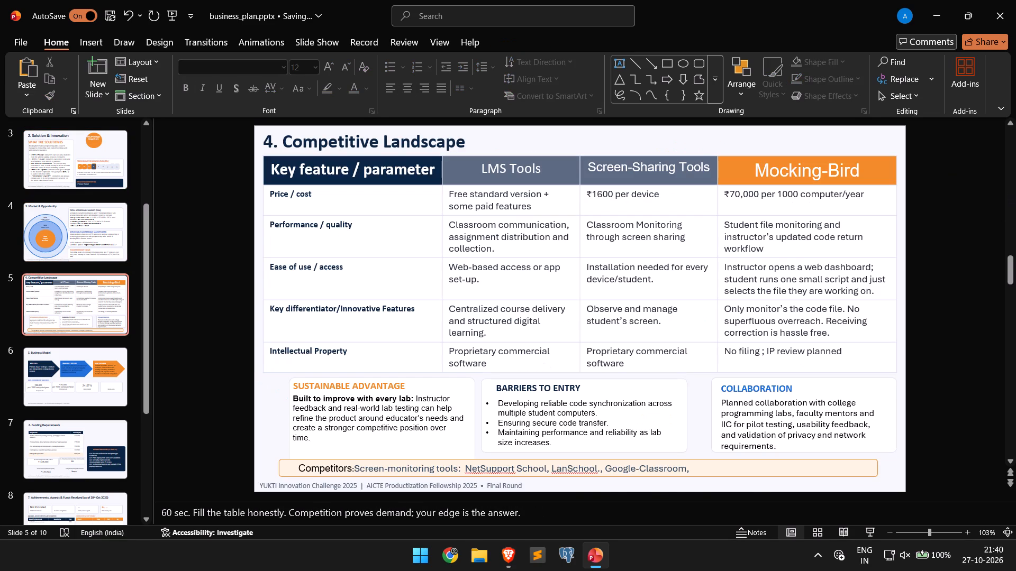
key("Down")
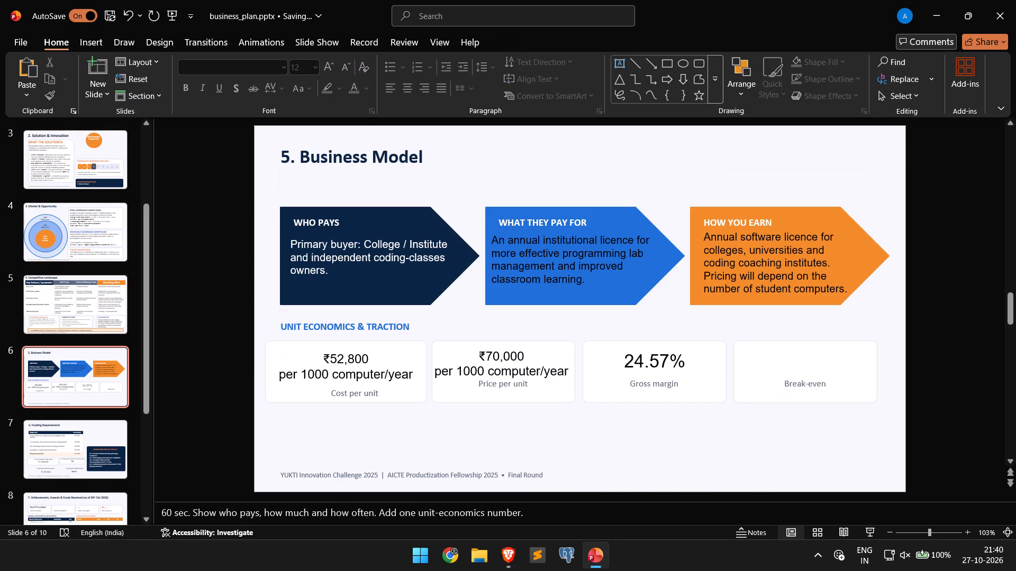
key("Down")
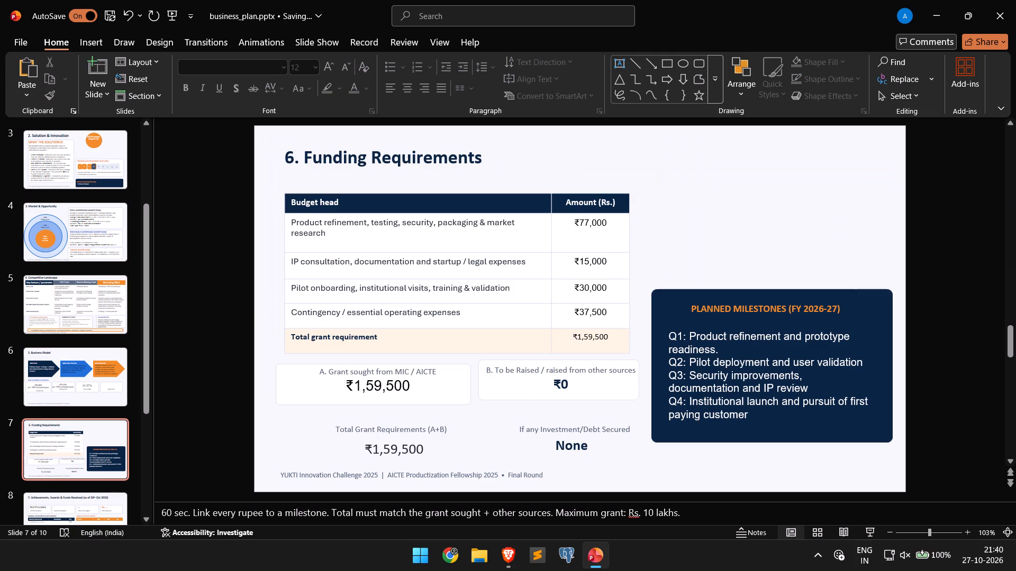
key("Down")
key("Down")
key("Down")
key("Up")
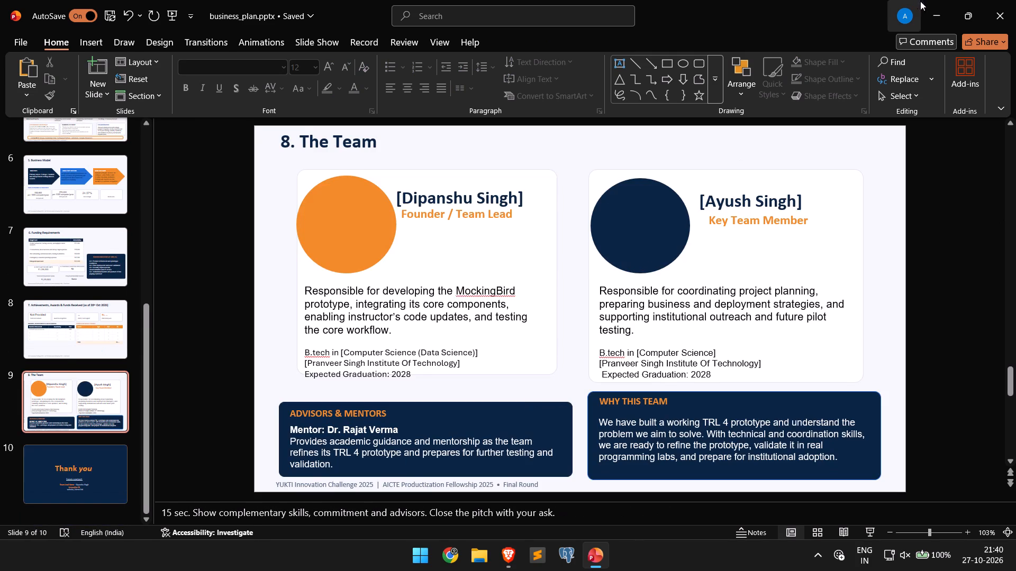
Minimize the business_plan.pptx presentation window to show the desktop.
left_click(931, 6)
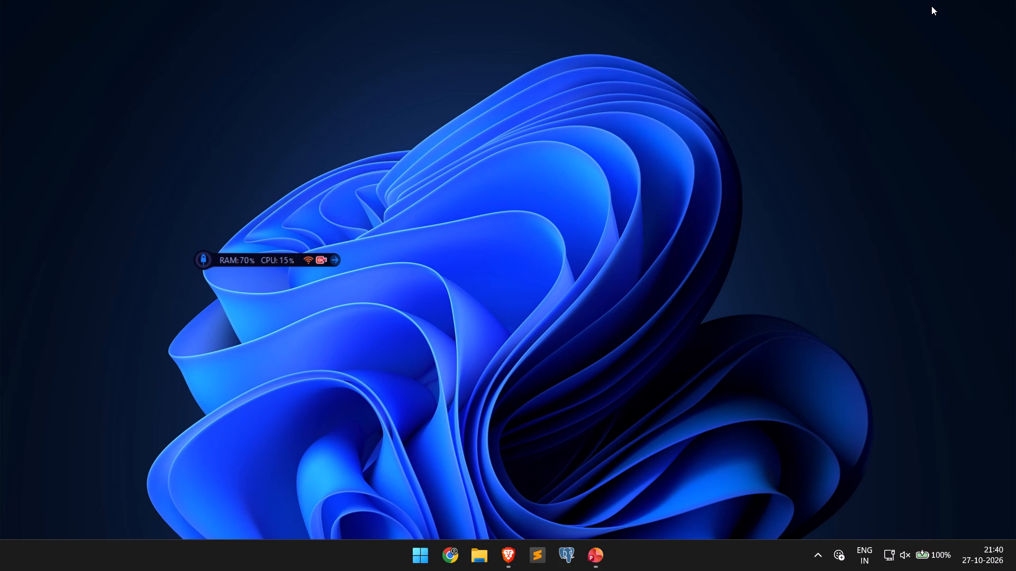
left_click(815, 557)
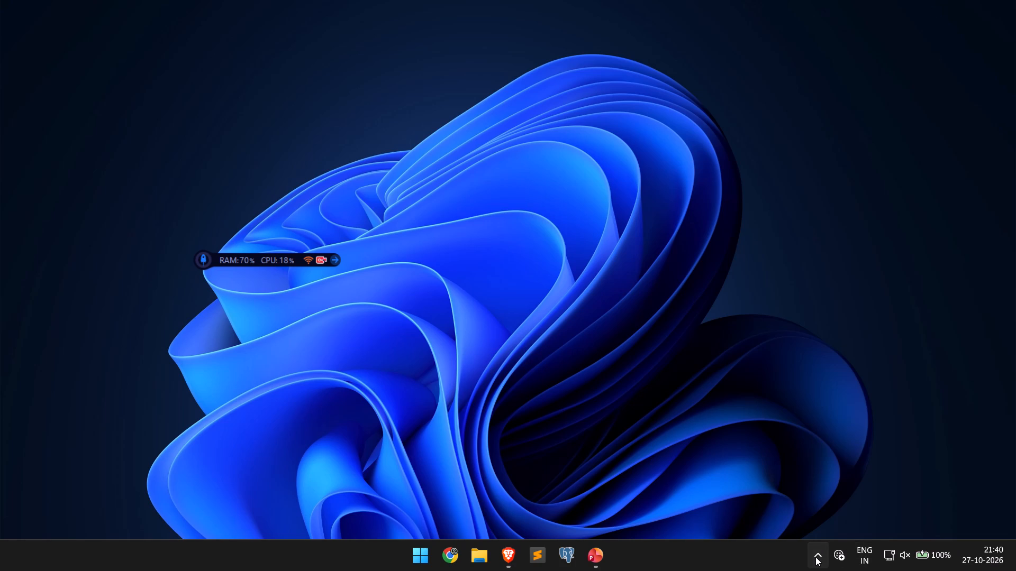
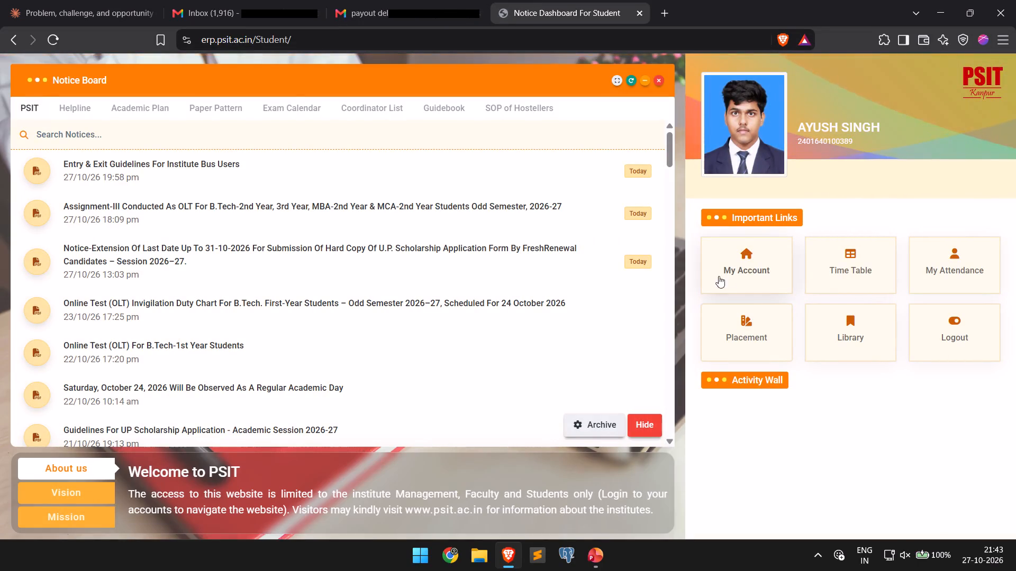
In the PSIT student portal, open the attendance detail and check the day-by-day records through the latest entries.
left_click(917, 283)
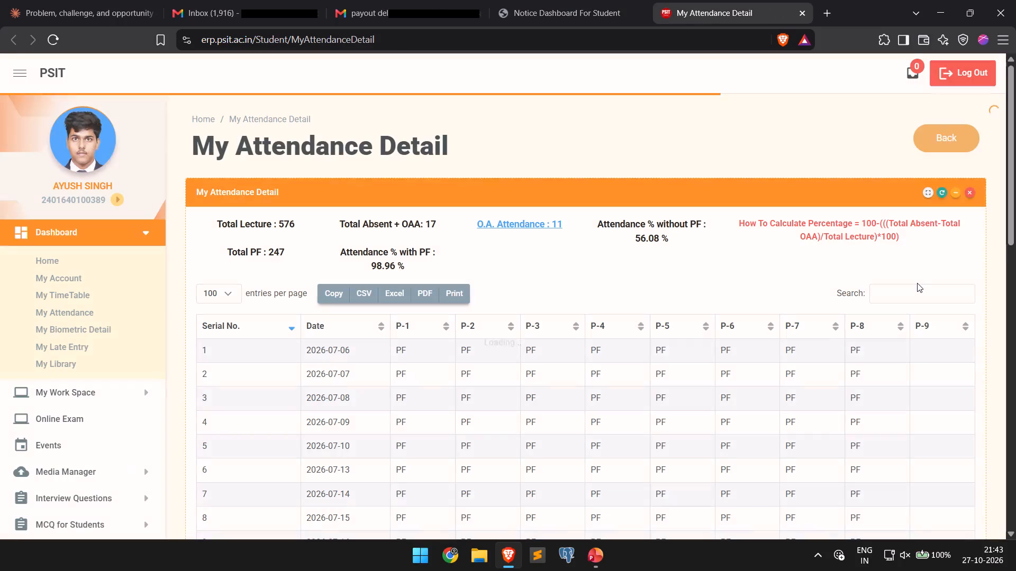
scroll(917, 283, "down", 11)
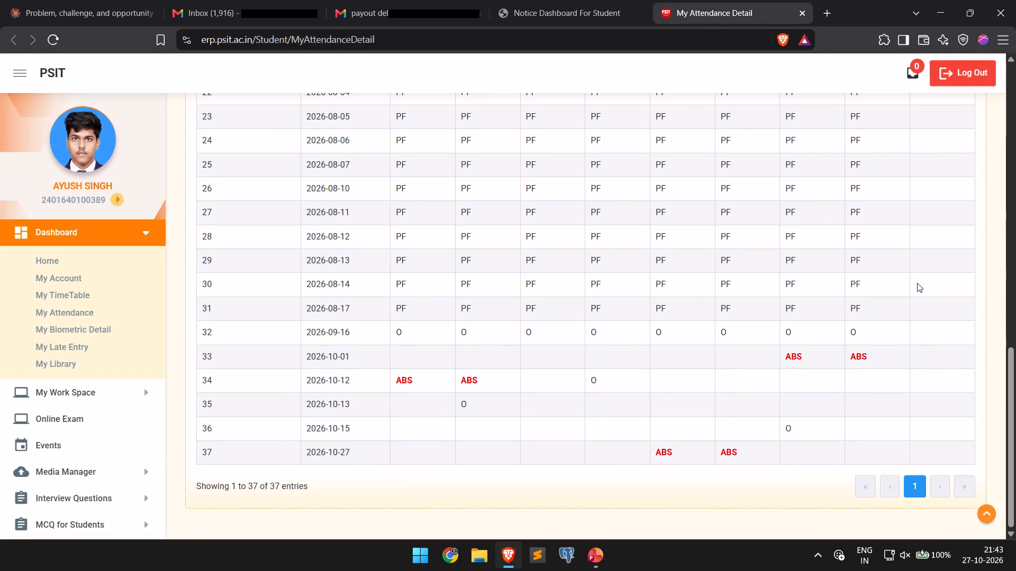
From the account dashboard, open Student Attendance Request and look through the submitted requests and their approval status.
left_click(80, 277)
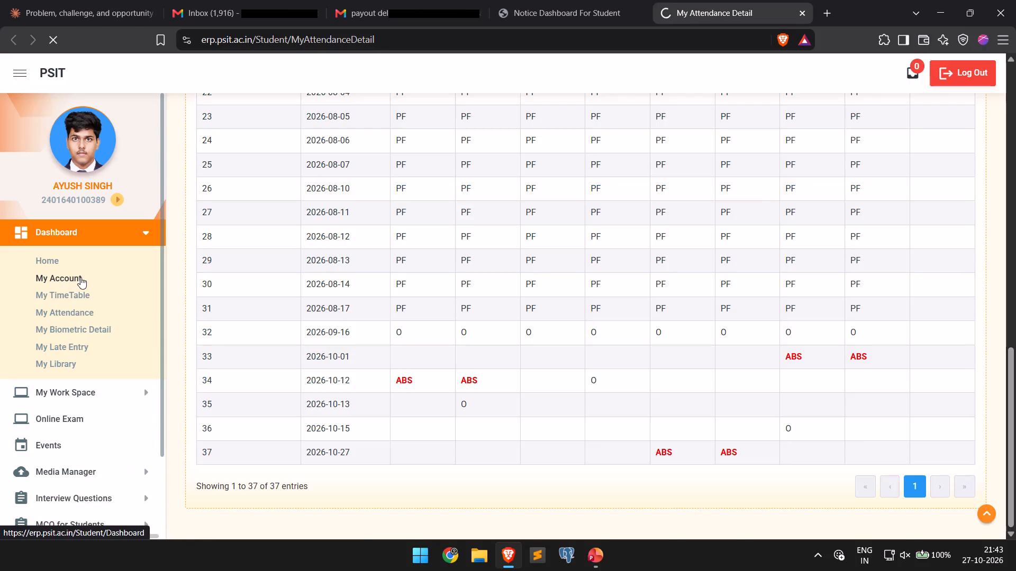
scroll(373, 330, "down", 8)
scroll(373, 330, "up", 2)
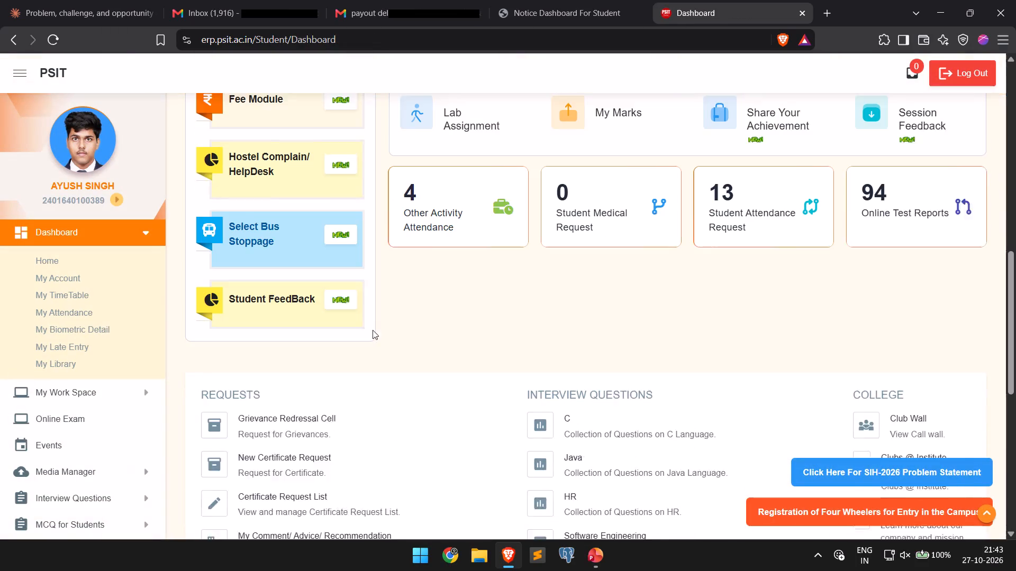
scroll(373, 330, "up", 1)
left_click(728, 236)
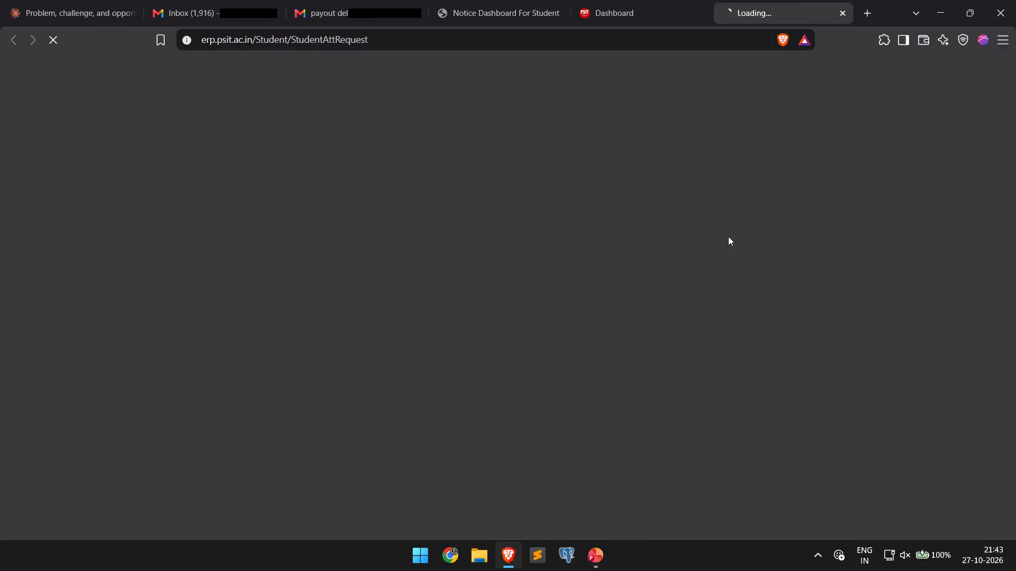
scroll(728, 236, "down", 7)
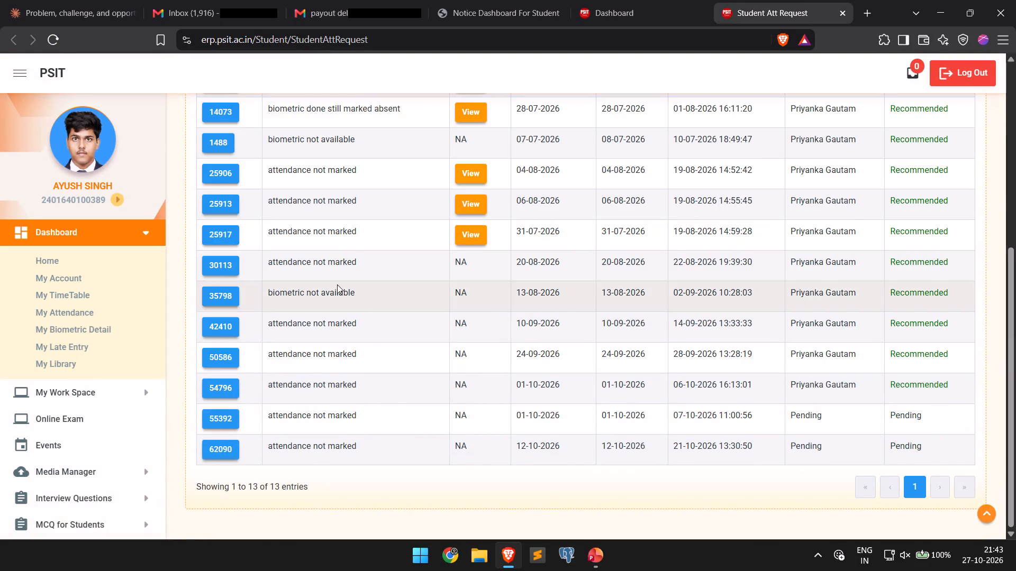
Return to the dashboard and open the Other Activity Attendance page.
left_click(576, 0)
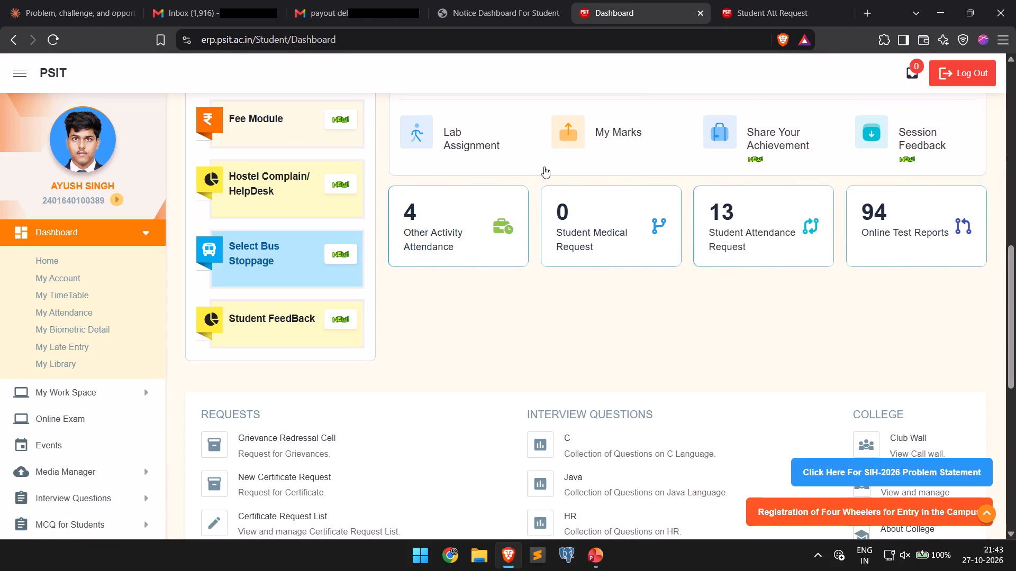
left_click(492, 256)
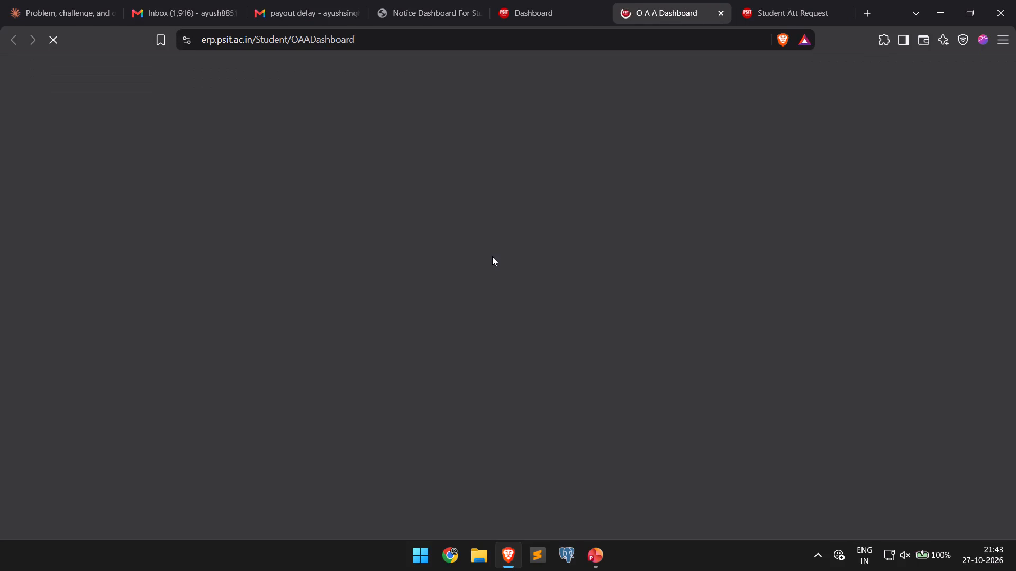
Open My Marks from the dashboard and show the exam marks report for CT-2.
left_click(557, 0)
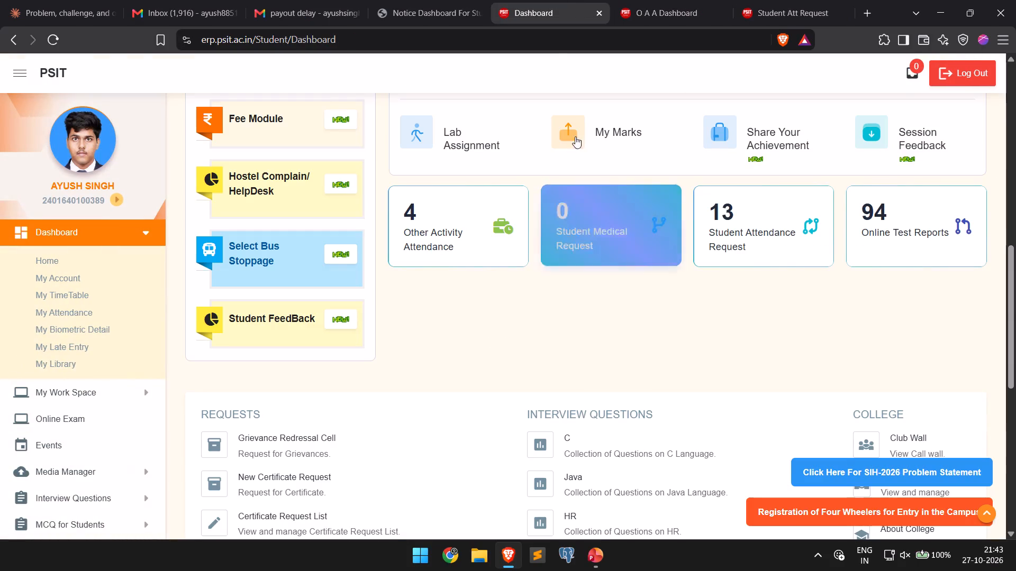
left_click(571, 128)
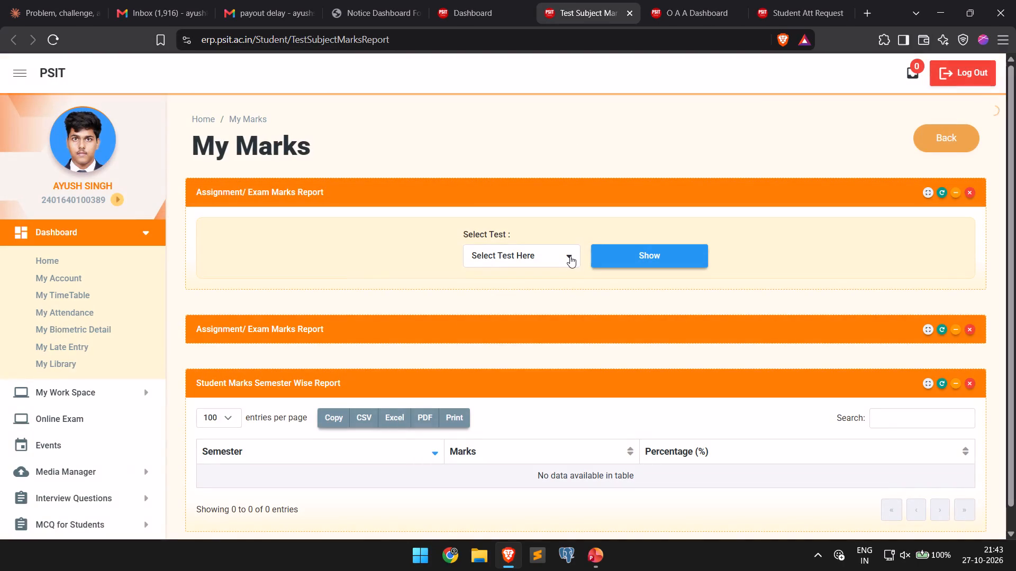
left_click(570, 256)
left_click(536, 338)
left_click(668, 244)
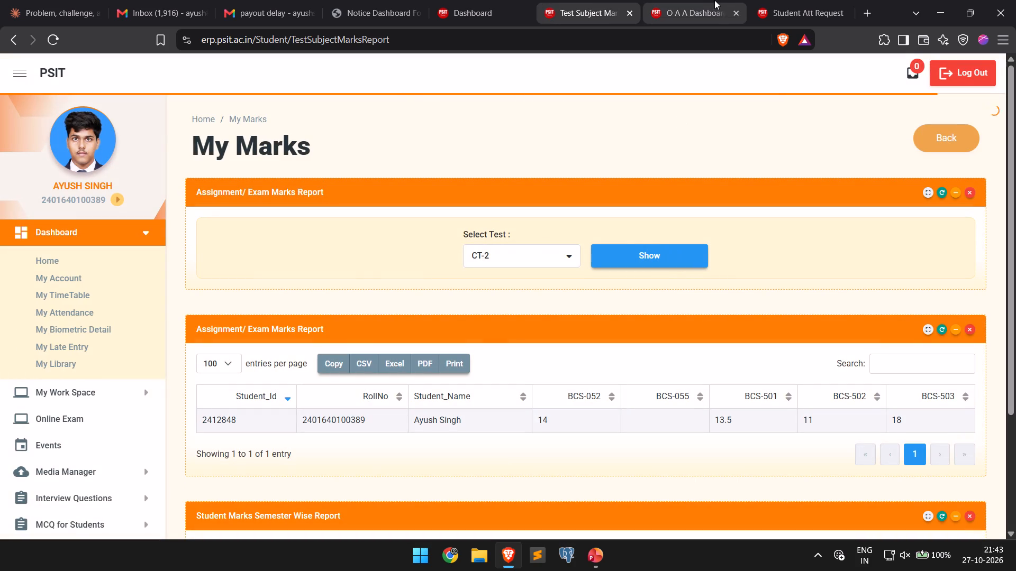
Go back to the open Other Activities Attendance page.
left_click(713, 0)
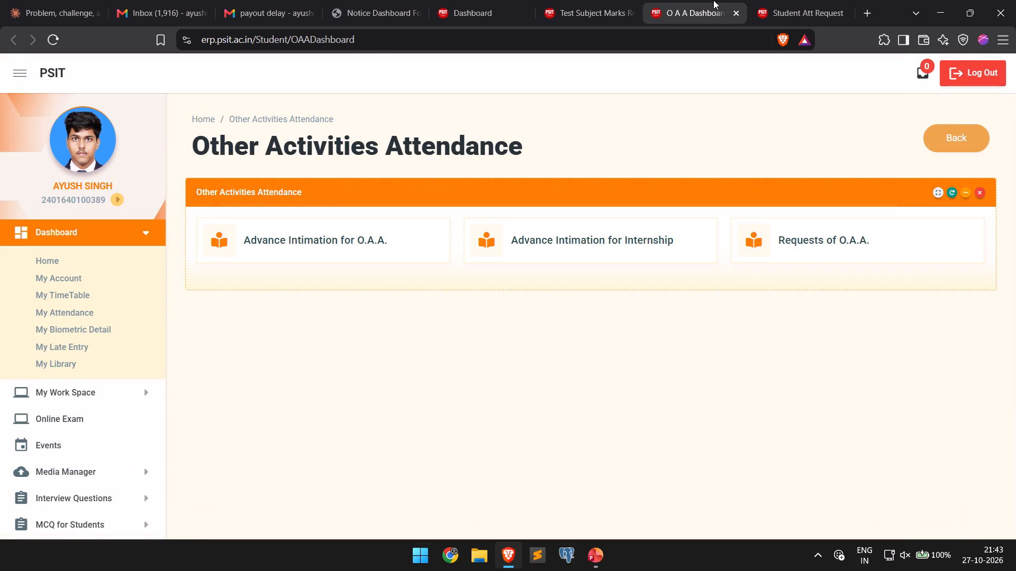